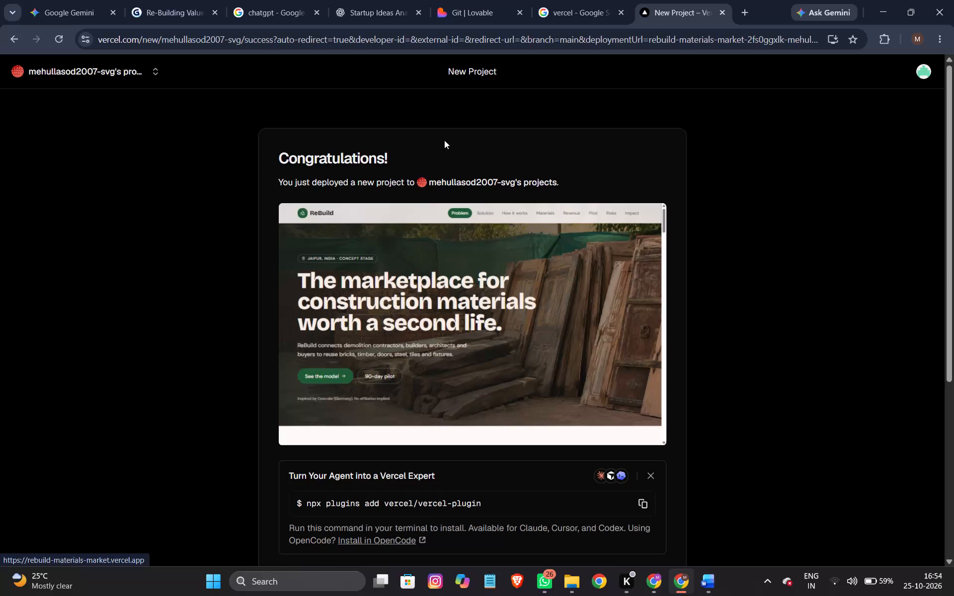
Look over the deployment success page and open the deployed ReBuild site from its preview image.
scroll(435, 284, "down", 5)
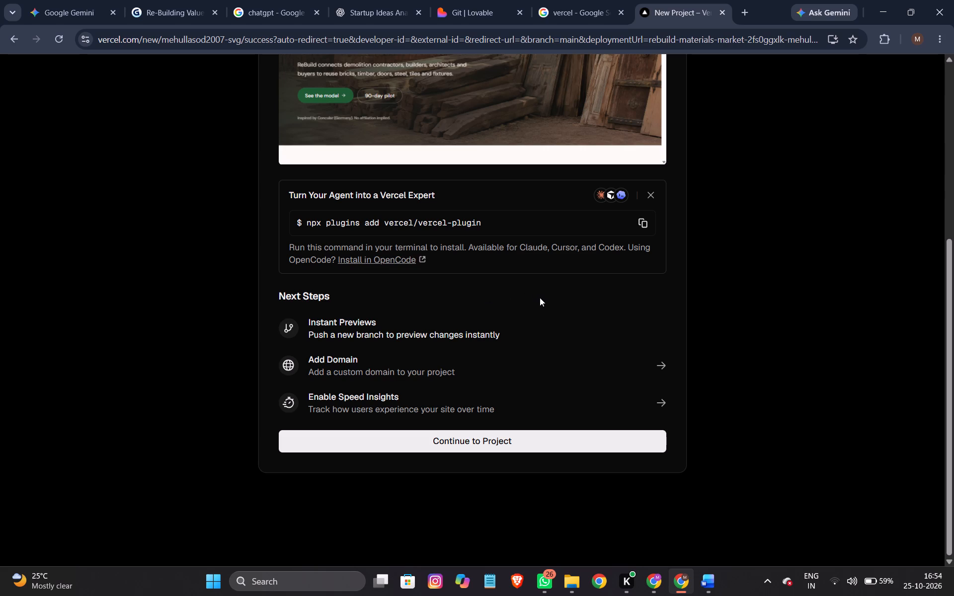
scroll(540, 298, "up", 3)
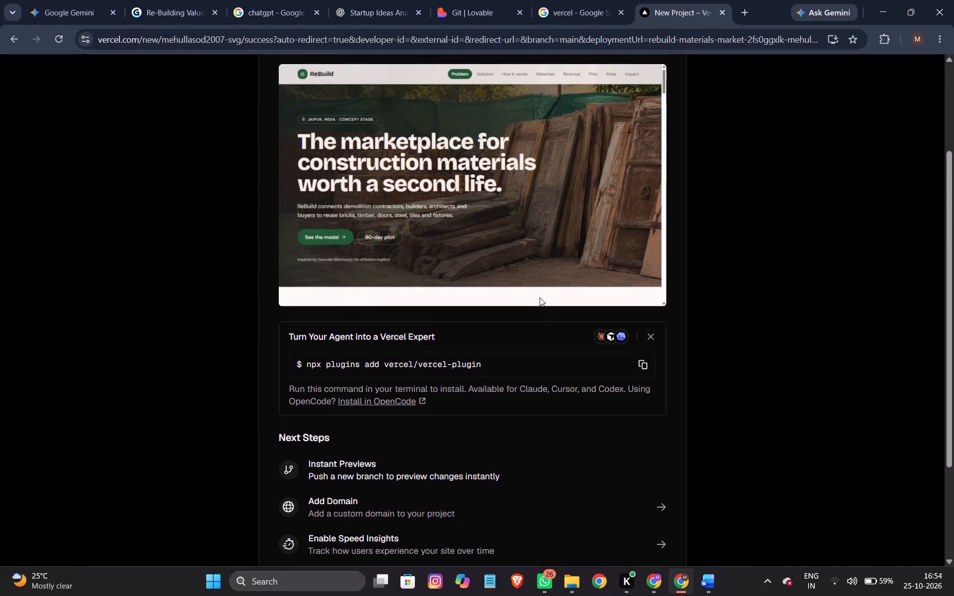
scroll(540, 298, "up", 7)
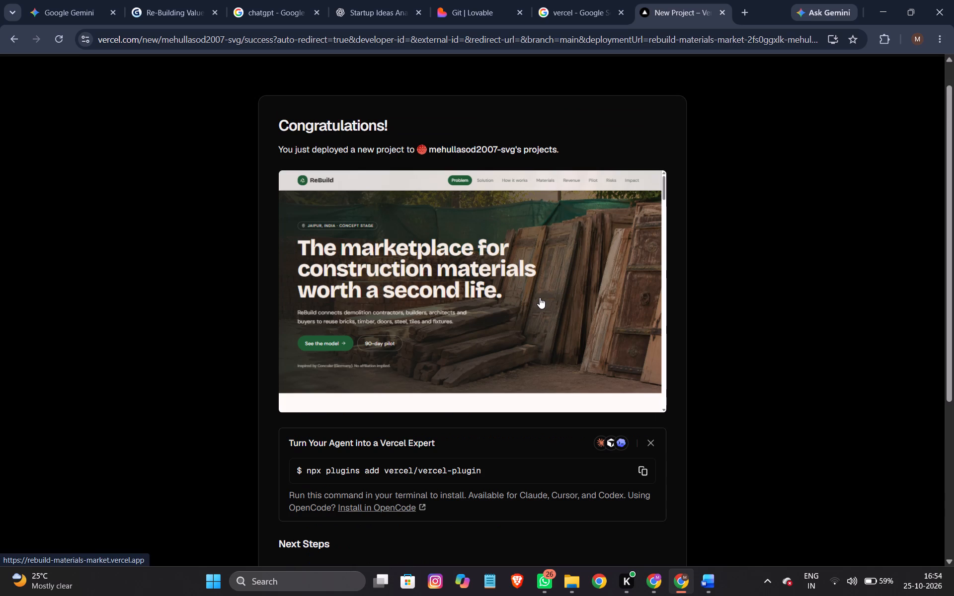
scroll(540, 298, "down", 7)
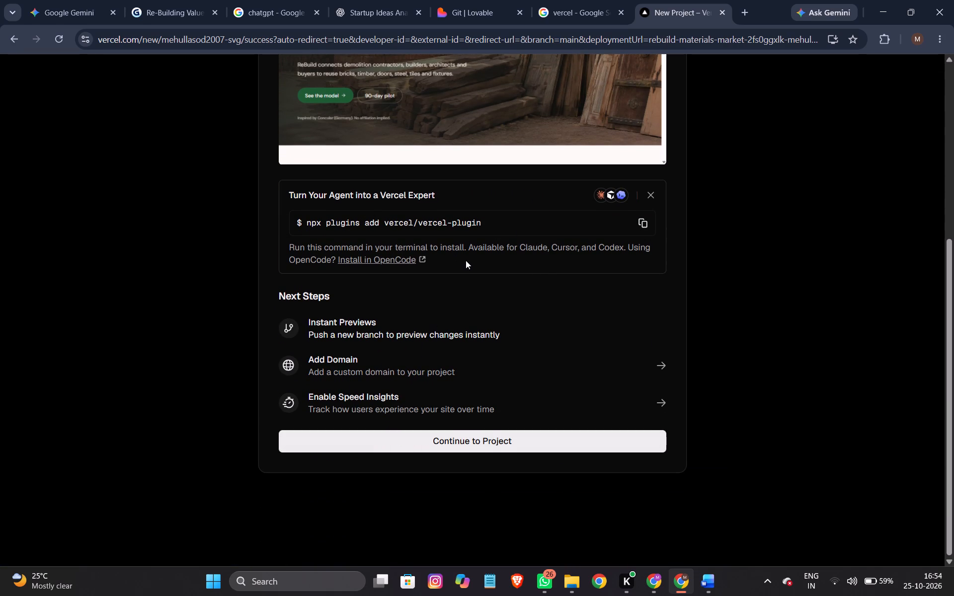
scroll(466, 260, "up", 5)
left_click(406, 275)
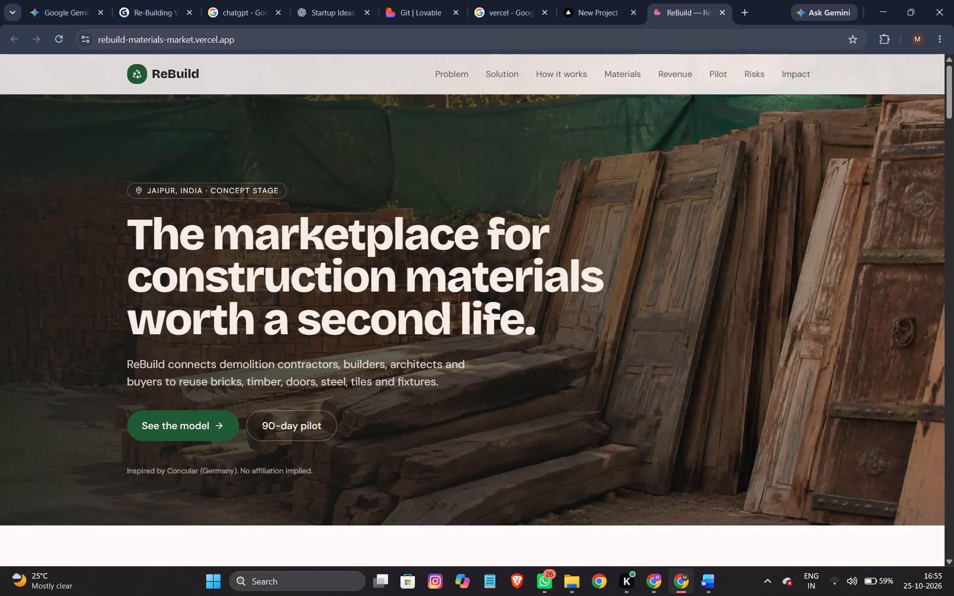
Copy the full web address of the live ReBuild site, rebuild-materials-market.vercel.app.
left_click_drag(96, 37, 231, 52)
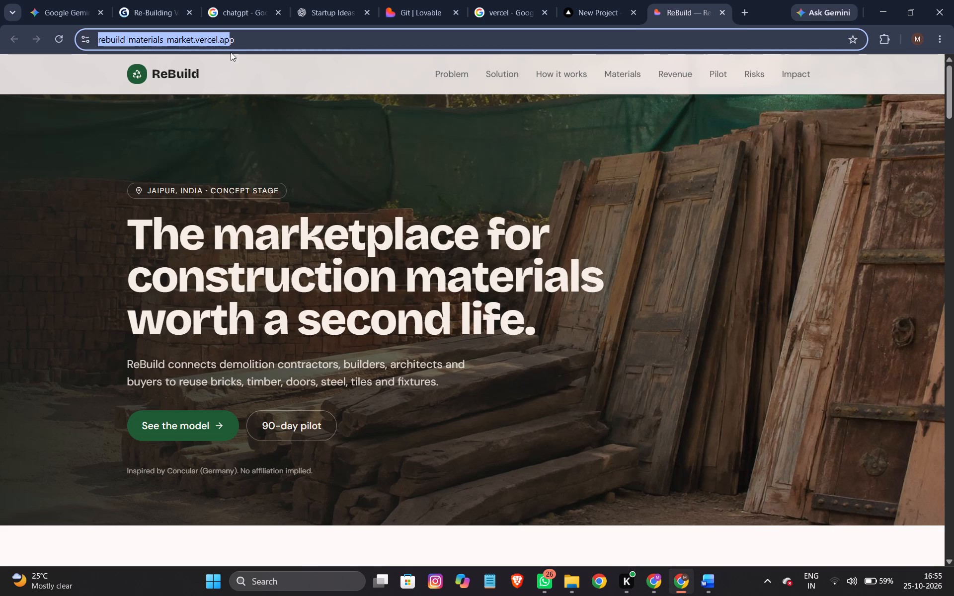
left_click_drag(231, 52, 233, 51)
key("ctrl+c")
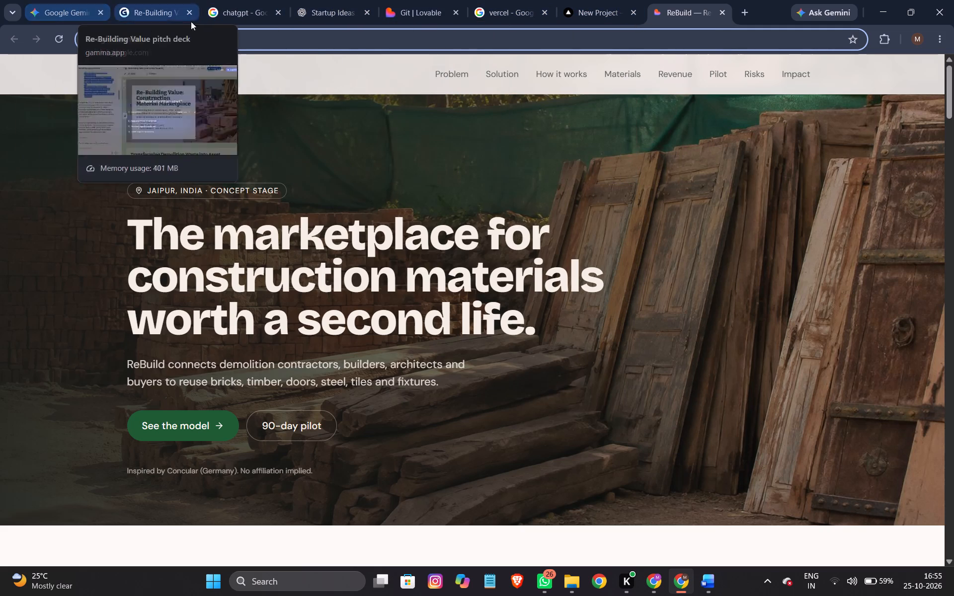
Switch to the DL_Assignment_3 document in Word and dismiss the open Insert Hyperlink dialog without adding a link.
left_click(703, 584)
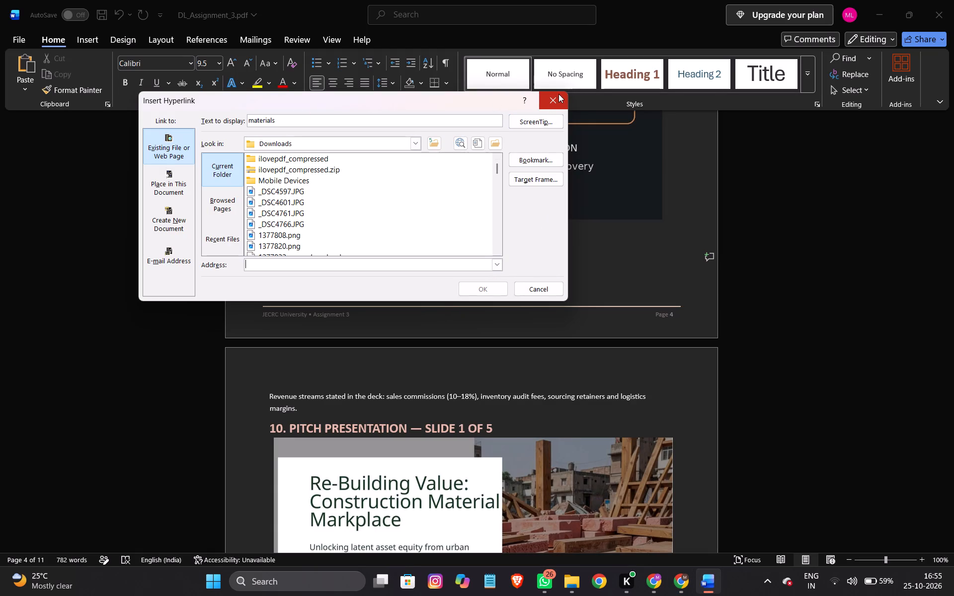
left_click(223, 211)
left_click(218, 246)
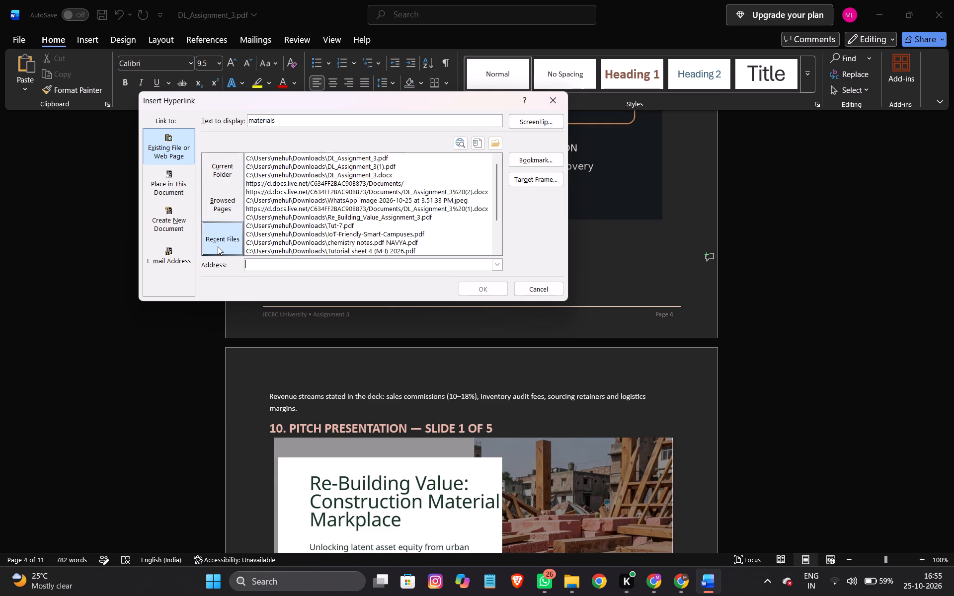
left_click(545, 94)
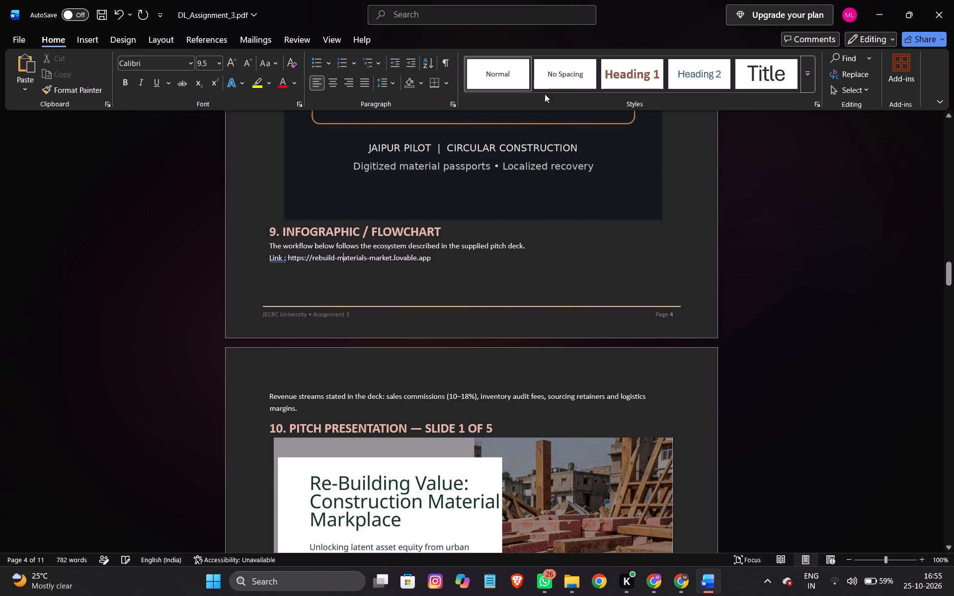
left_click(434, 259)
key("BackSpace")
key("BackSpace")
key("BackSpace")
key("BackSpace")
key("BackSpace")
key("BackSpace")
key("BackSpace")
key("BackSpace")
key("BackSpace")
key("BackSpace")
key("BackSpace")
key("BackSpace")
key("BackSpace")
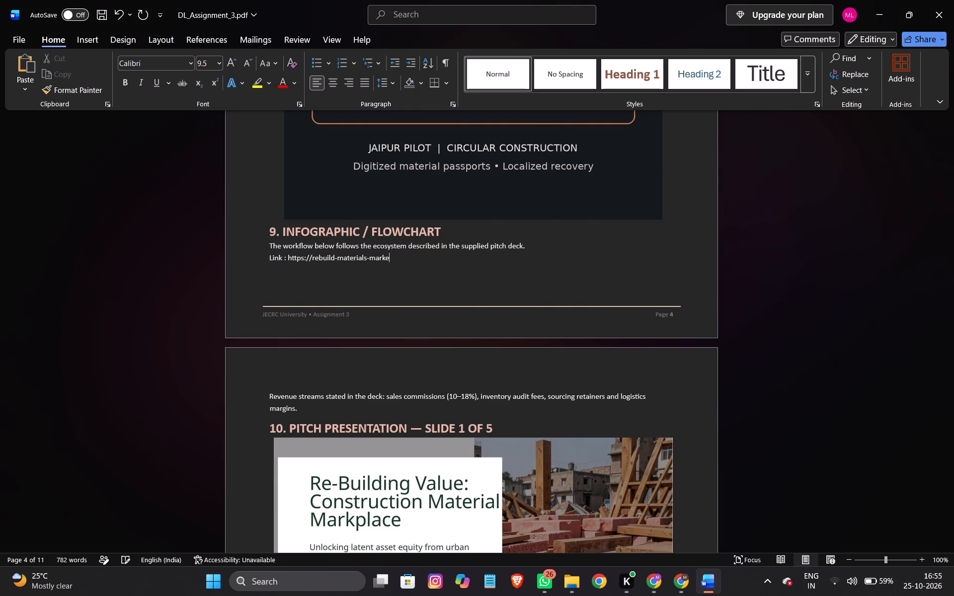
key("BackSpace")
key("BackSpace")
key("BackSpace")
key("BackSpace")
key("BackSpace")
key("BackSpace")
key("BackSpace")
key("BackSpace")
key("BackSpace")
key("BackSpace")
key("BackSpace")
key("BackSpace")
key("BackSpace")
key("BackSpace")
key("BackSpace")
key("BackSpace")
key("BackSpace")
key("BackSpace")
key("BackSpace")
key("BackSpace")
key("BackSpace")
key("BackSpace")
key("BackSpace")
key("BackSpace")
key("BackSpace")
key("BackSpace")
key("BackSpace")
key("BackSpace")
key("BackSpace")
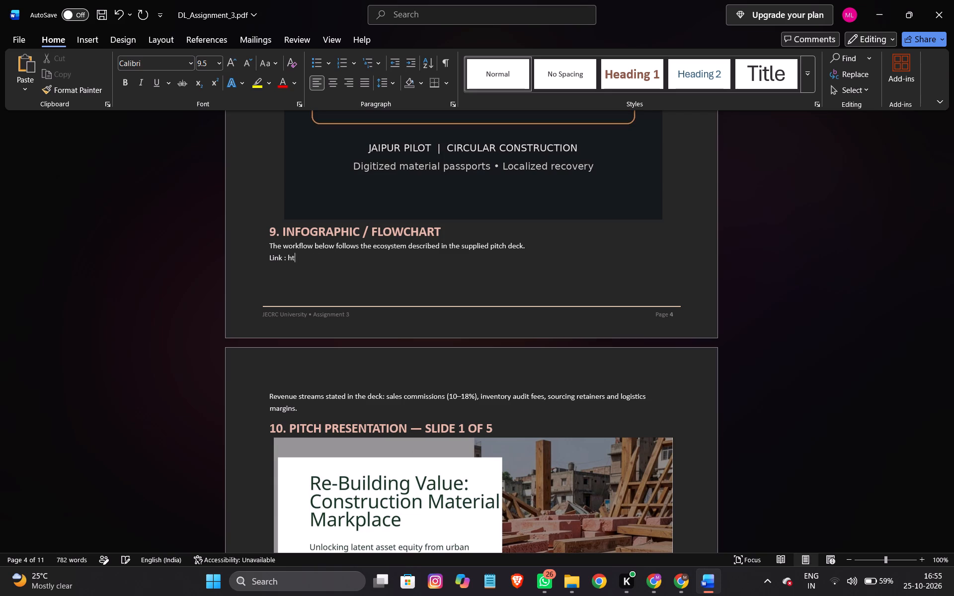
key("BackSpace")
key("BackSpace")
key("ctrl+c")
key("ctrl+v")
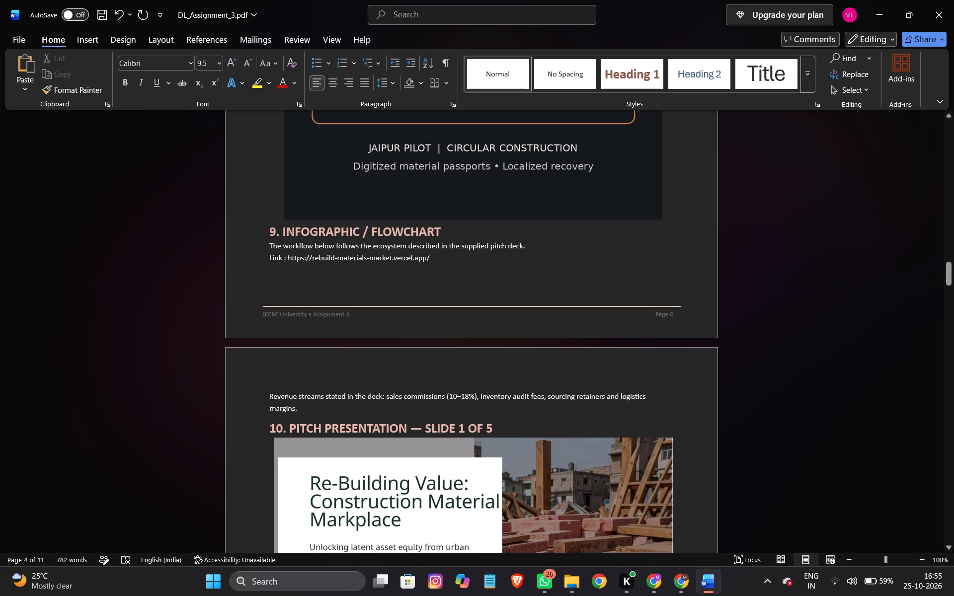
Skim the pitch presentation slides and the pages after them, going back to the document's cover page.
scroll(373, 360, "down", 5)
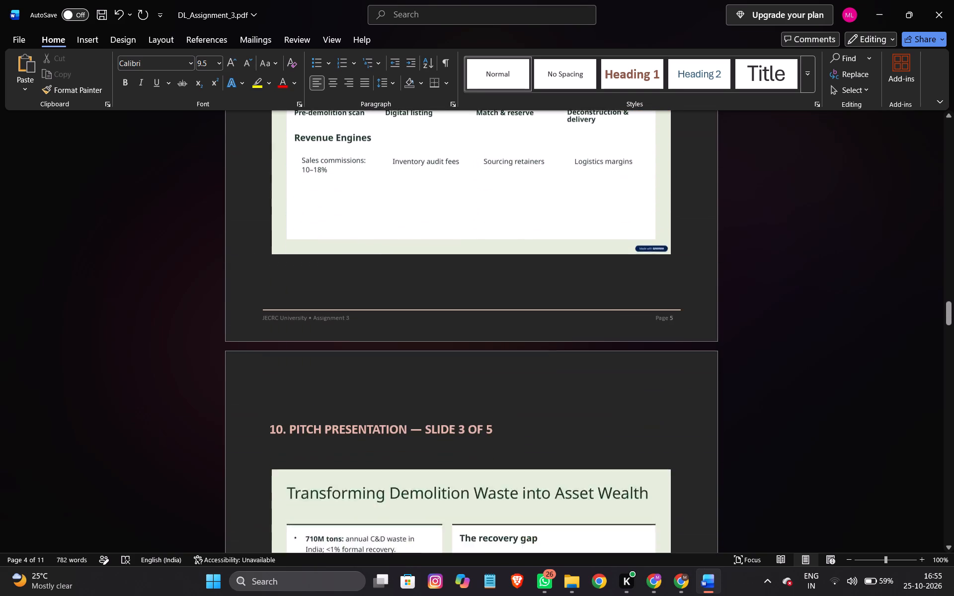
scroll(373, 360, "down", 10)
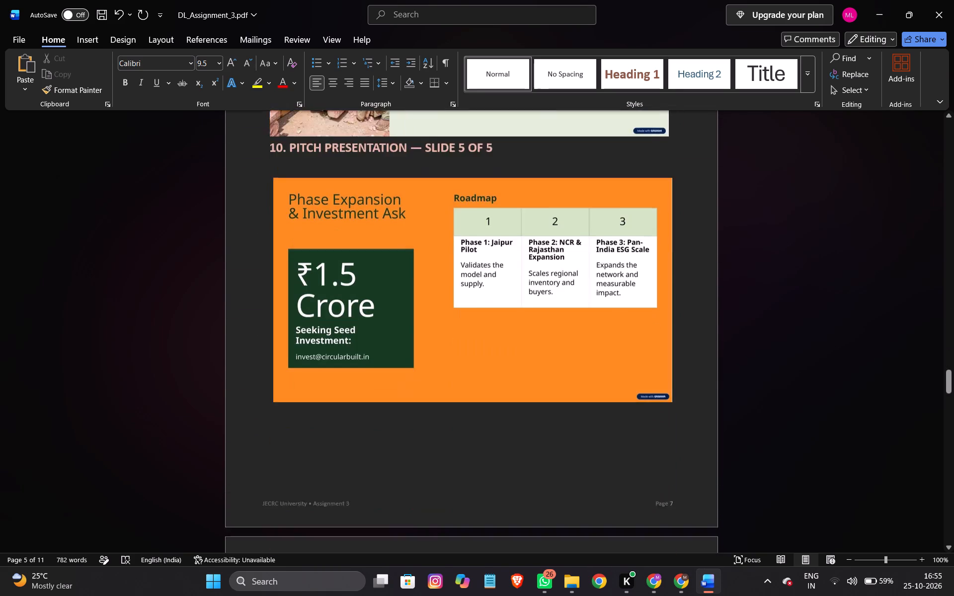
scroll(373, 360, "down", 11)
scroll(373, 360, "up", 1)
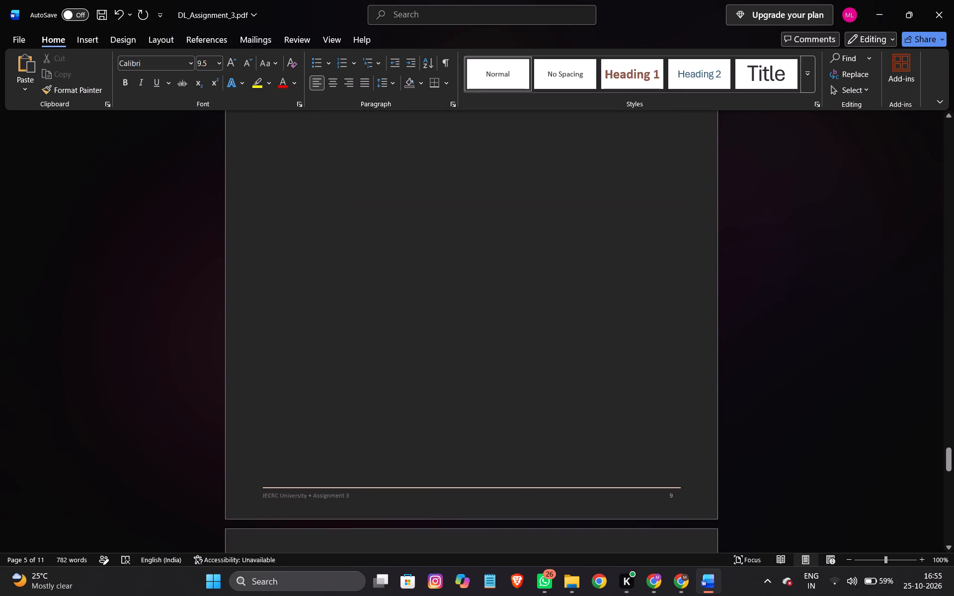
scroll(373, 360, "up", 12)
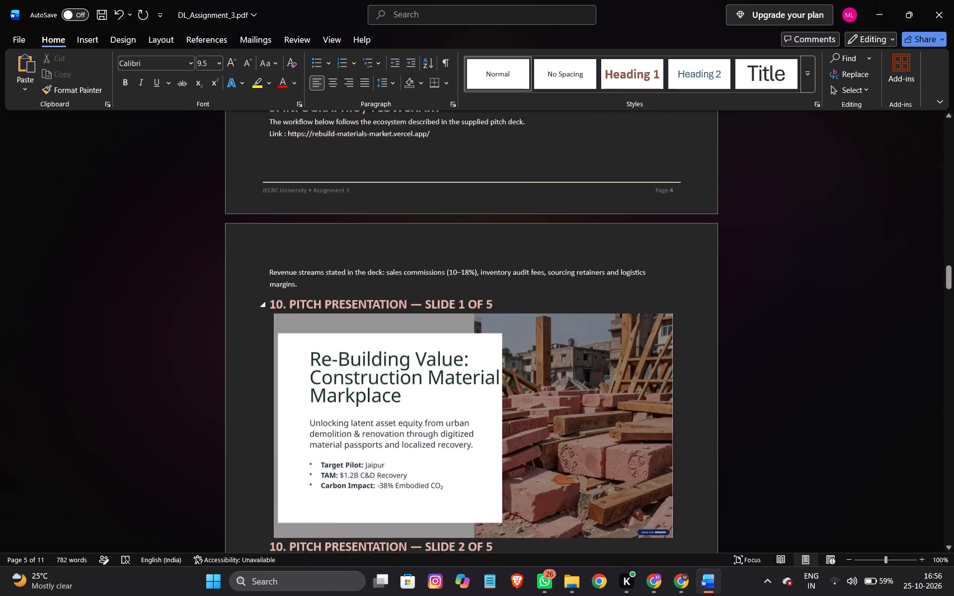
scroll(373, 360, "up", 7)
Review the assignment from the cover page through the poster, the new link and the five pitch slides to the prompt screenshots section.
scroll(373, 360, "down", 3)
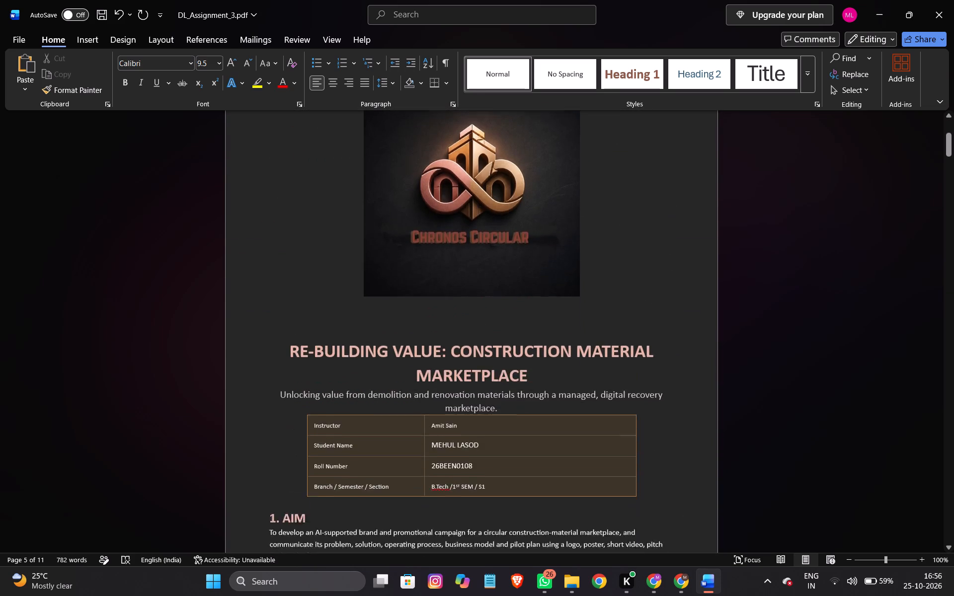
scroll(373, 360, "down", 2)
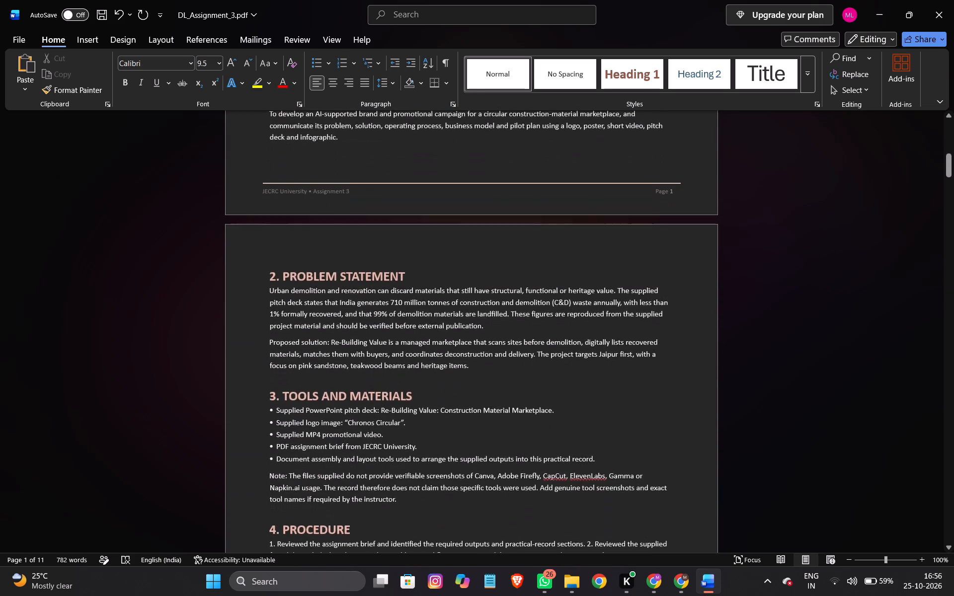
scroll(373, 360, "down", 12)
scroll(373, 360, "down", 10)
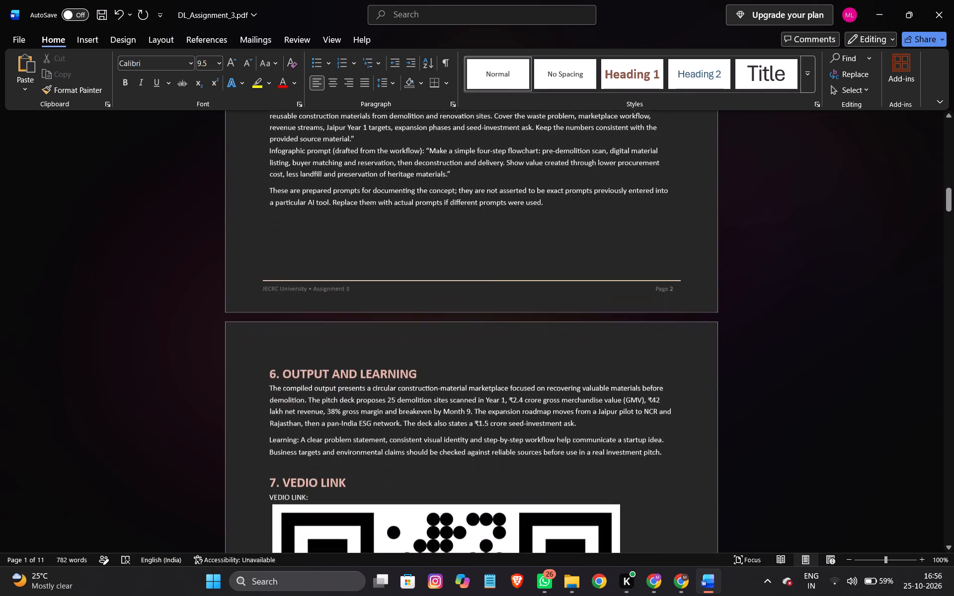
scroll(373, 360, "down", 7)
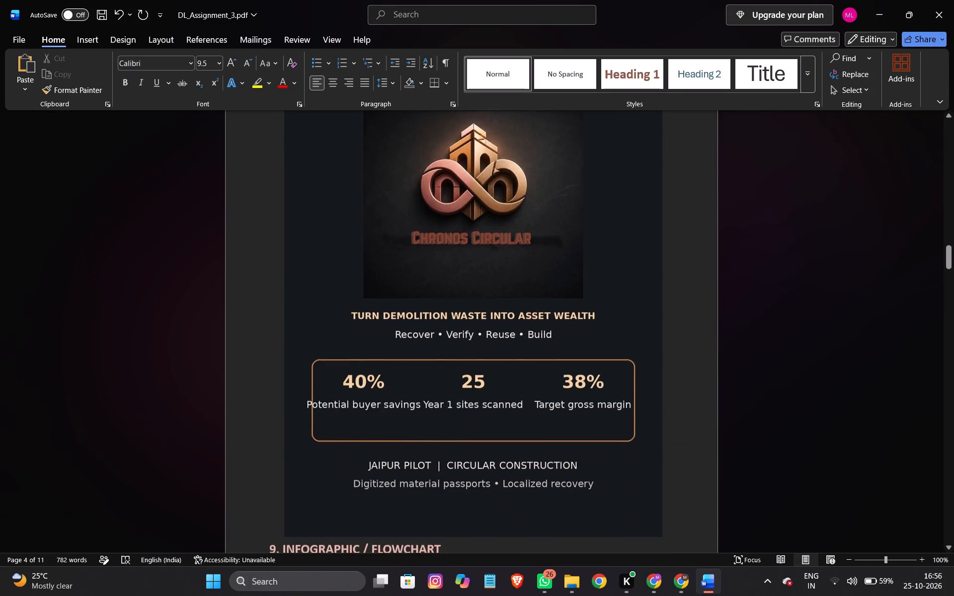
scroll(373, 360, "down", 1)
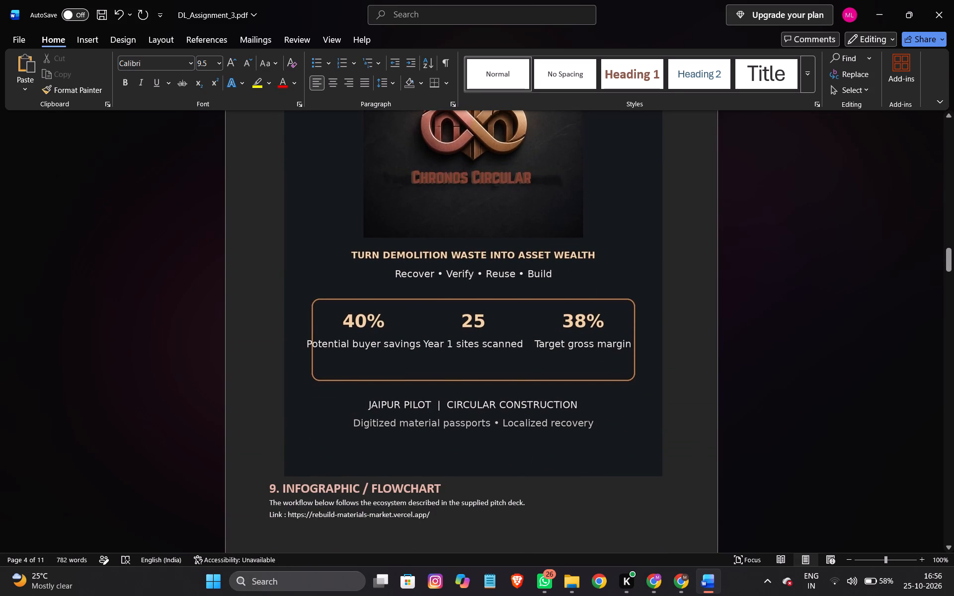
scroll(426, 347, "down", 3)
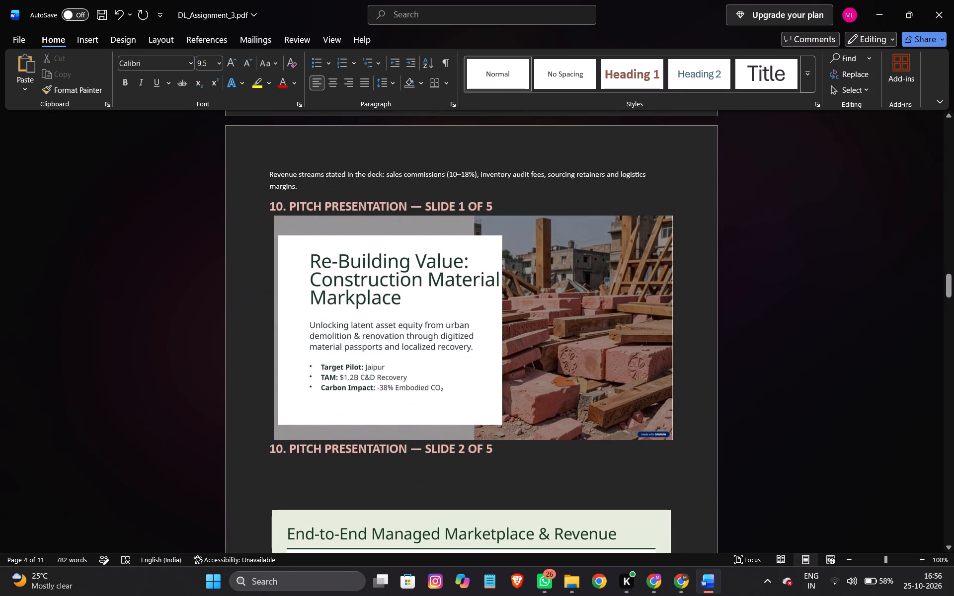
scroll(426, 347, "down", 6)
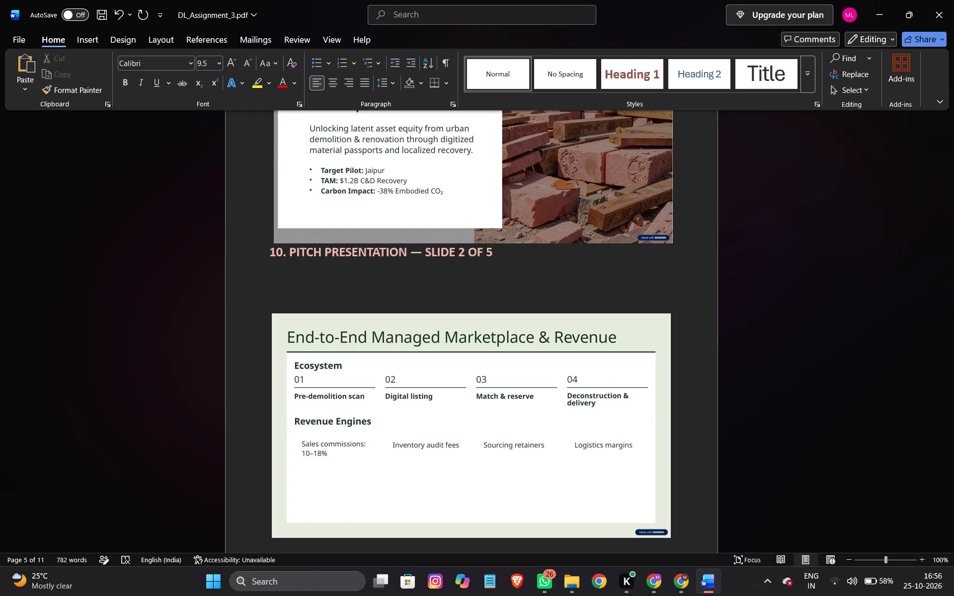
scroll(426, 347, "down", 1)
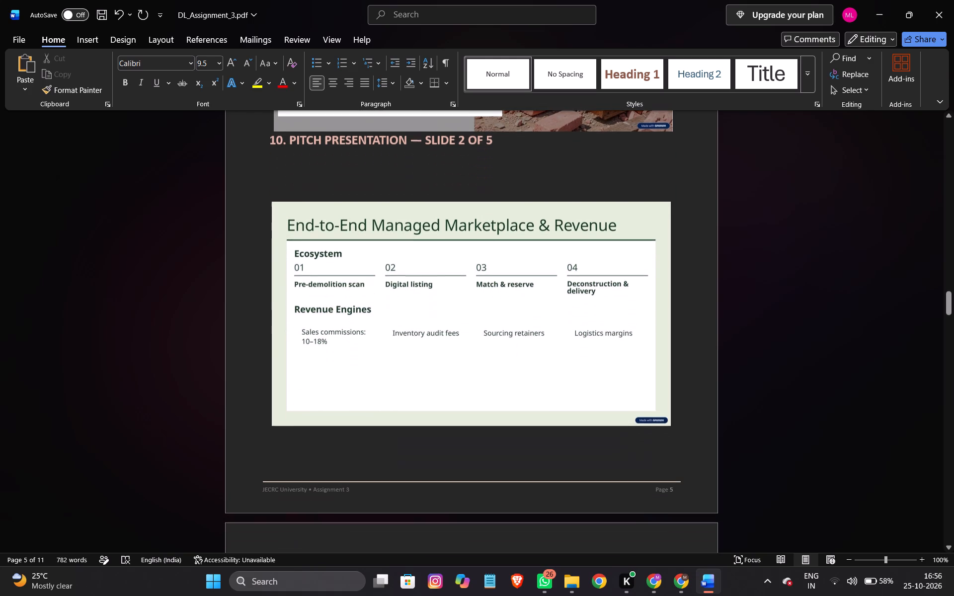
scroll(426, 347, "down", 1)
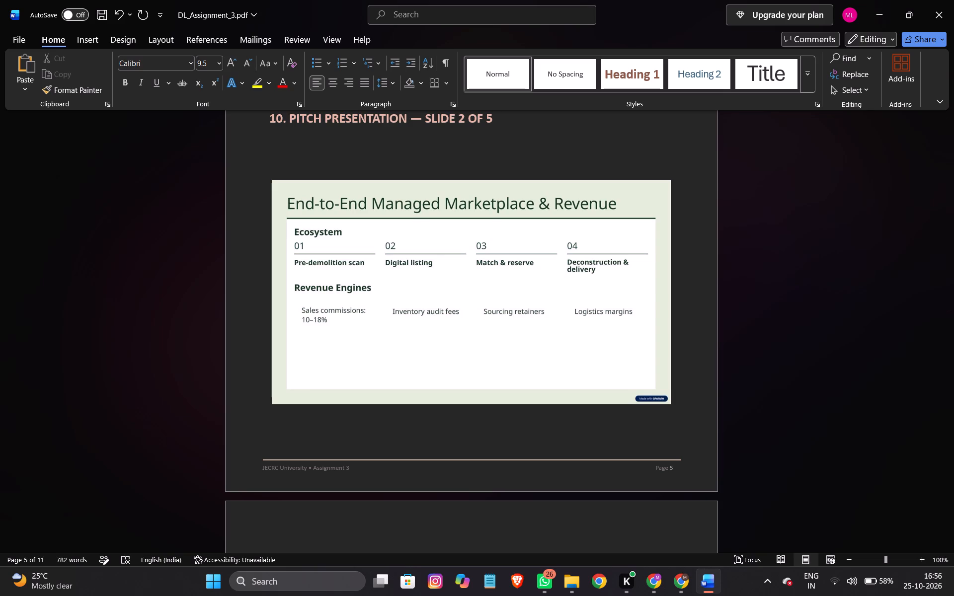
scroll(426, 347, "down", 9)
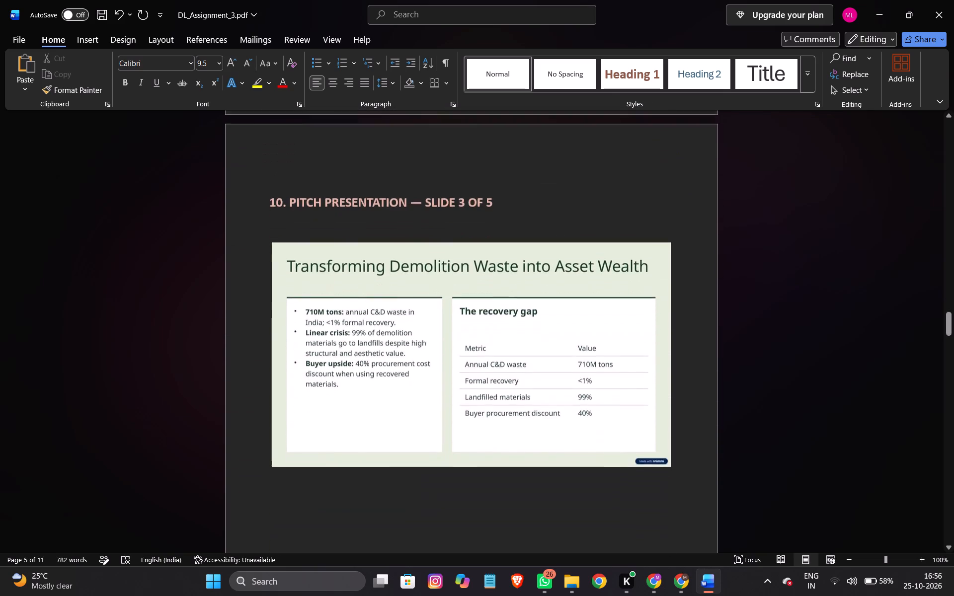
scroll(426, 347, "down", 2)
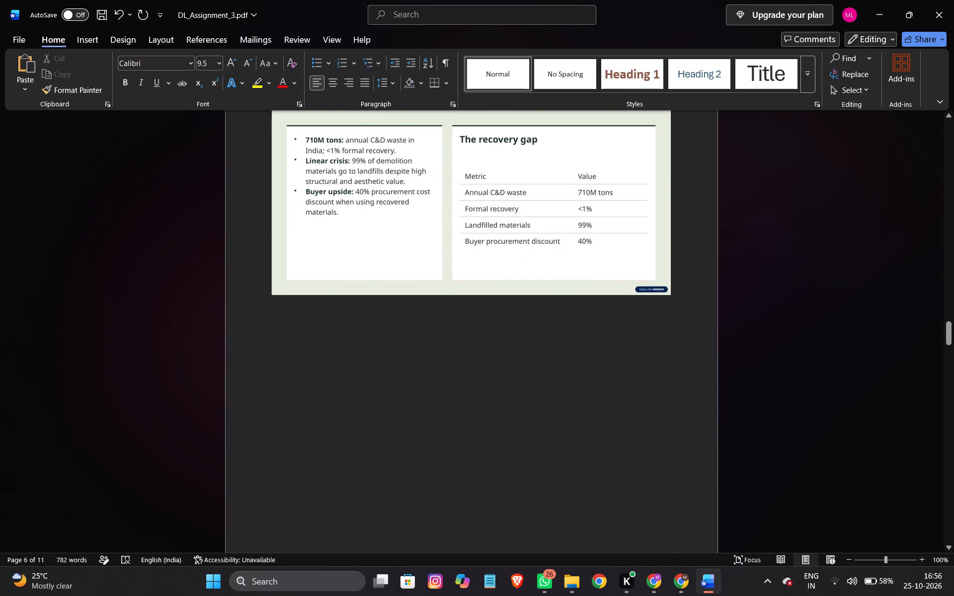
scroll(426, 347, "down", 3)
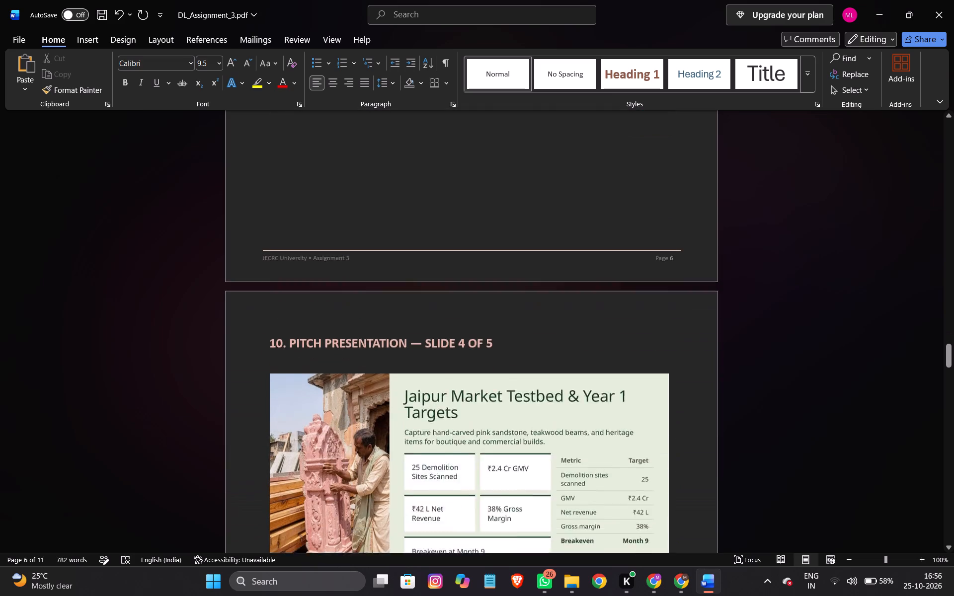
scroll(426, 347, "down", 4)
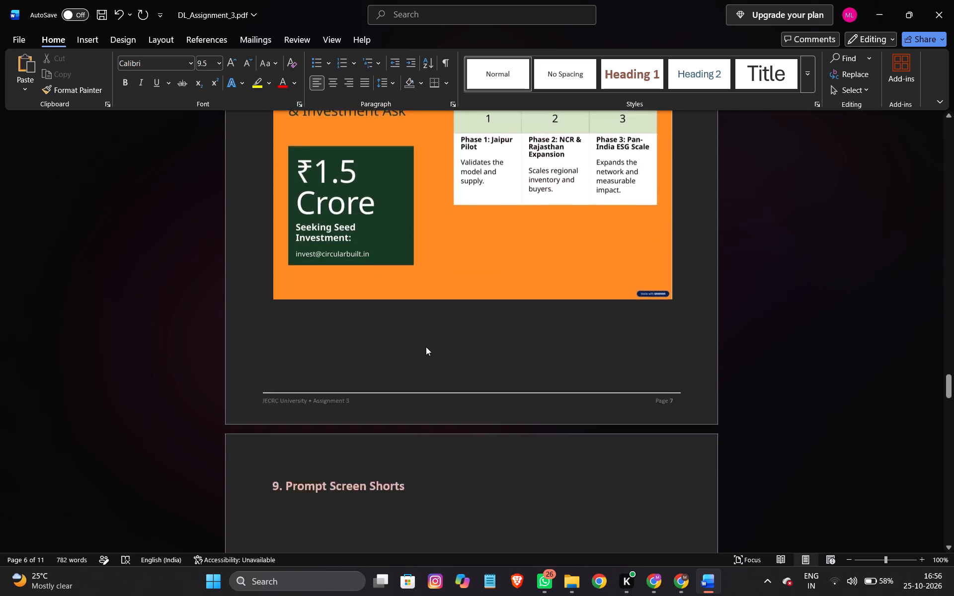
Recheck the pages around pitch slides 3 to 5 and the start of the Prompt Screen Shorts section for layout gaps.
scroll(426, 347, "down", 2)
scroll(426, 347, "up", 3)
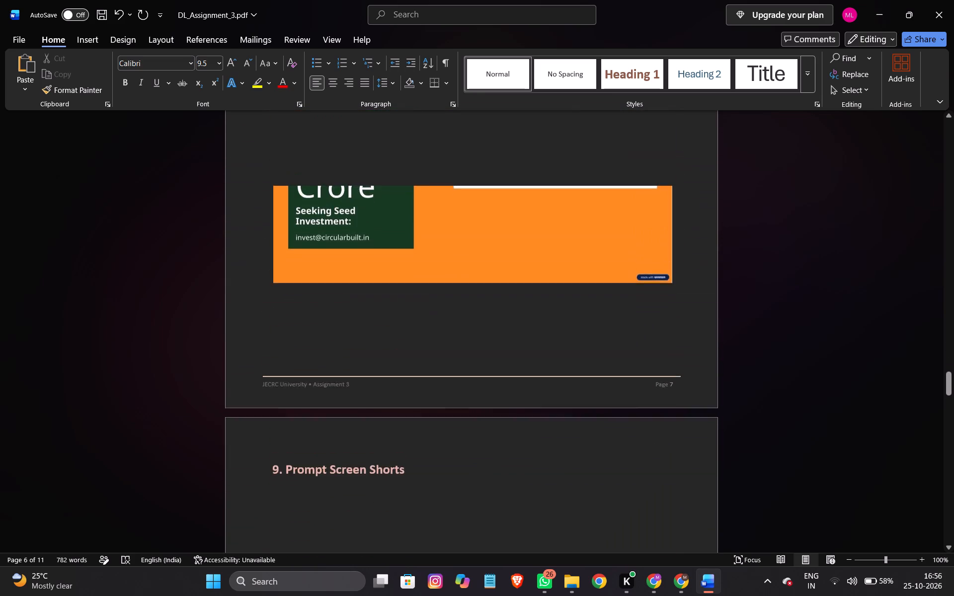
scroll(426, 347, "up", 5)
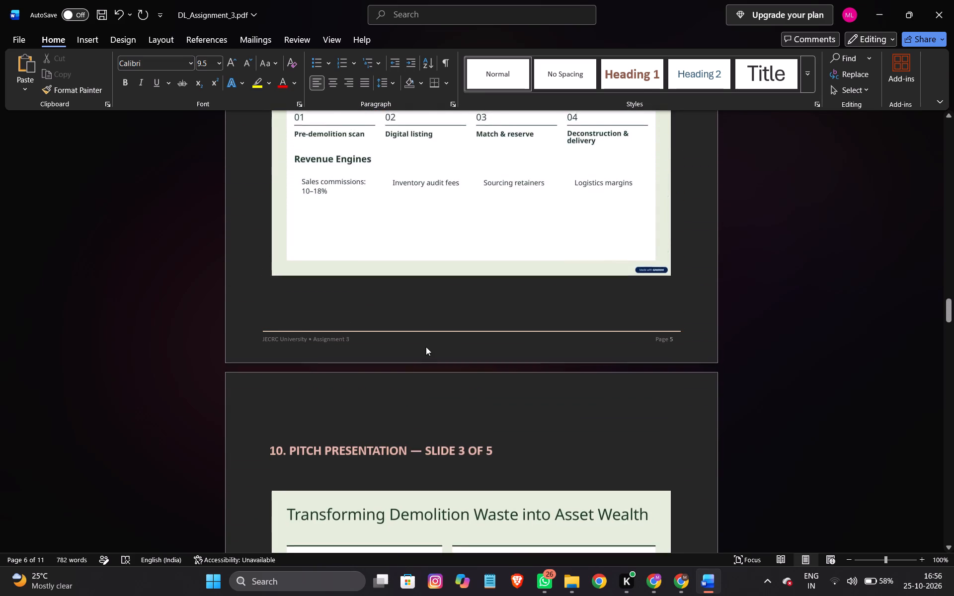
scroll(426, 347, "down", 4)
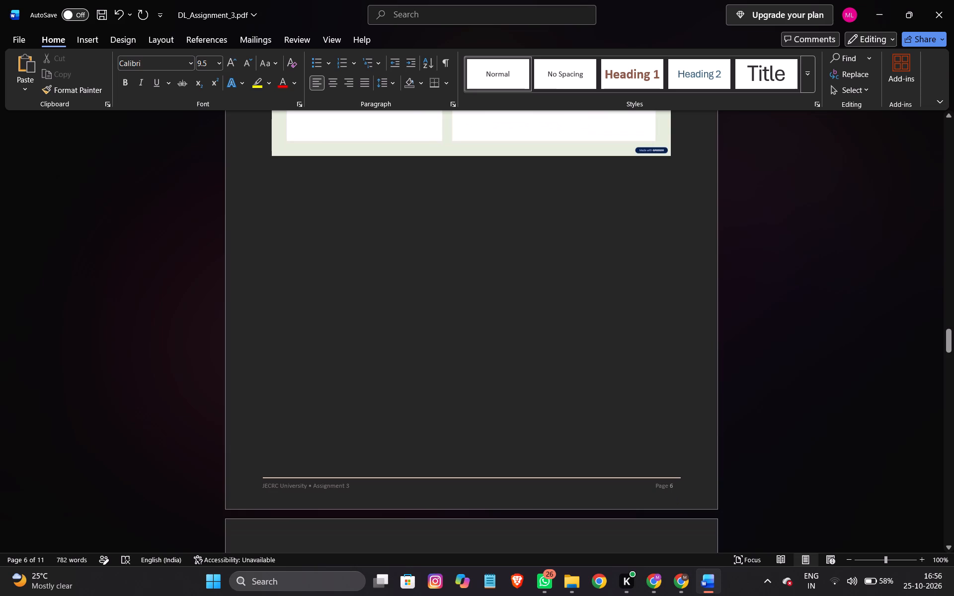
scroll(426, 347, "up", 3)
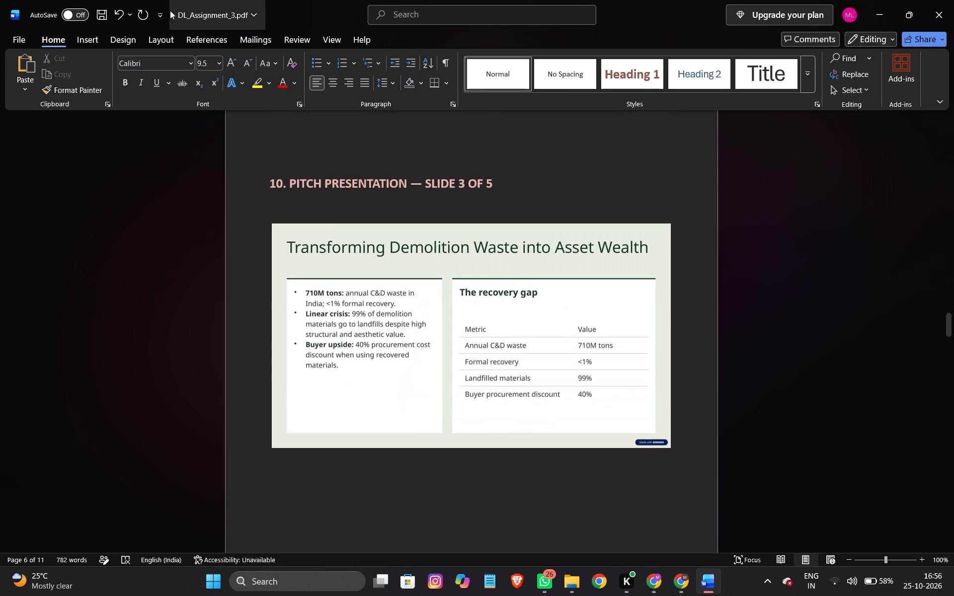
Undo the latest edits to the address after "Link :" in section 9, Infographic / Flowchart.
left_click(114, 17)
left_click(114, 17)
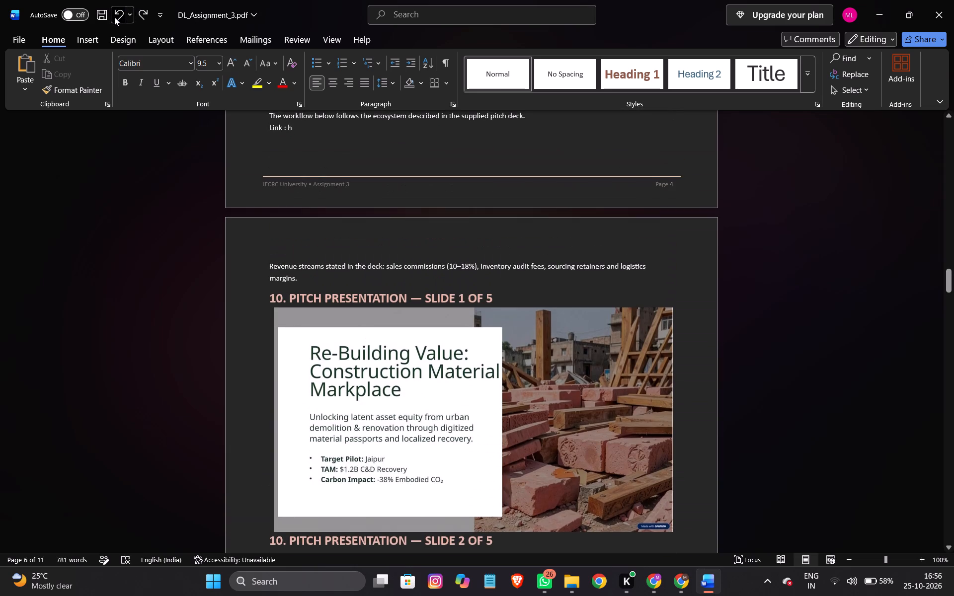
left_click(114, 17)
Examine the page layout from the section 9 link line through pitch slides 1 to 3.
scroll(331, 405, "down", 9)
scroll(331, 405, "up", 9)
scroll(331, 405, "down", 1)
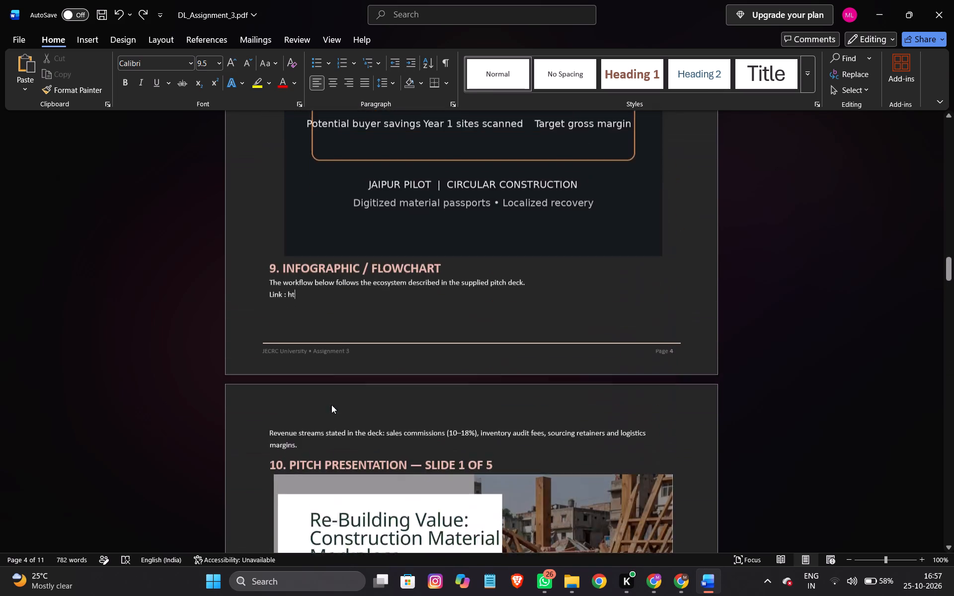
scroll(331, 405, "down", 1)
scroll(331, 405, "up", 1)
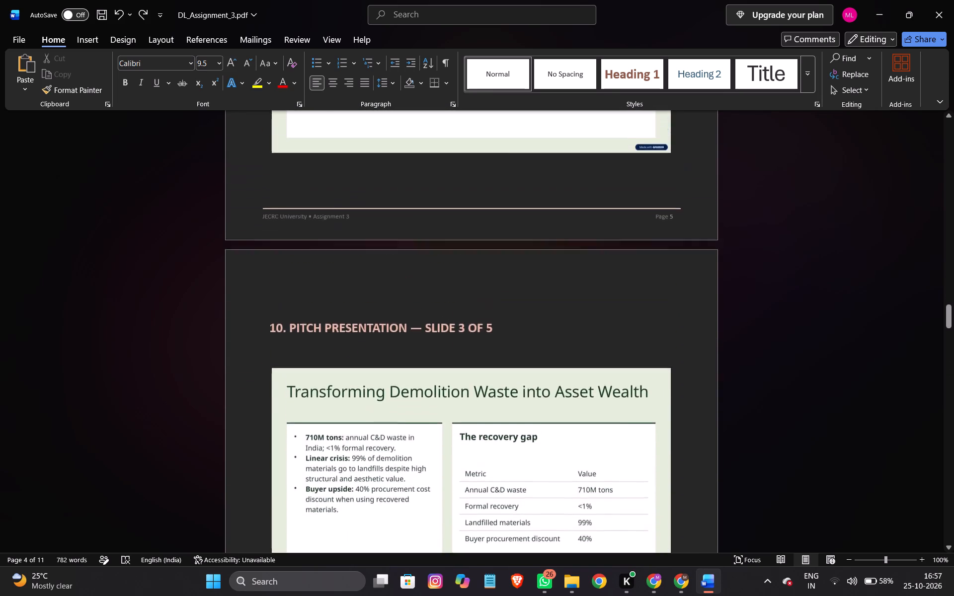
scroll(331, 405, "up", 5)
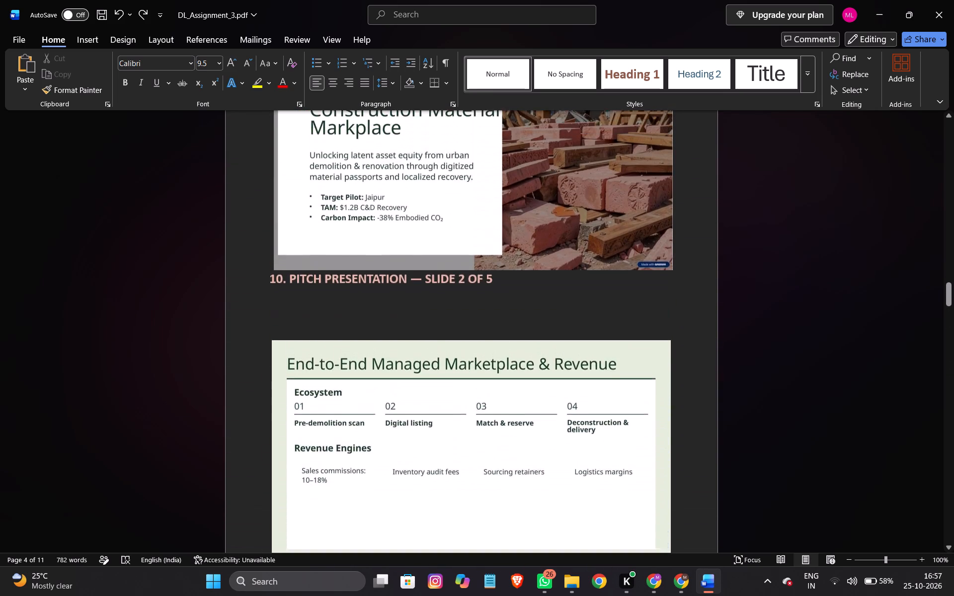
scroll(331, 405, "down", 4)
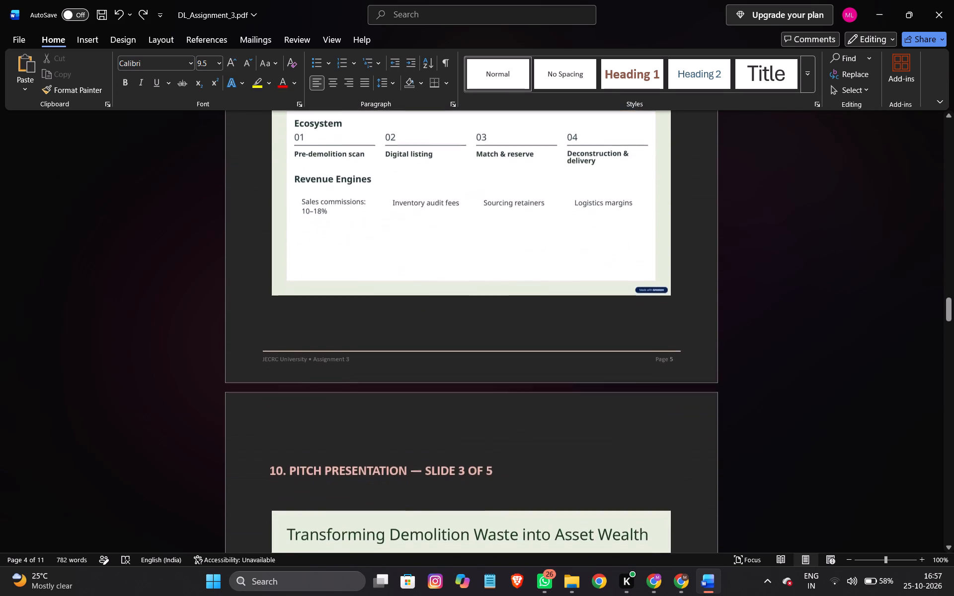
Delete the break before the "10. PITCH PRESENTATION — SLIDE 4 OF 5" heading so it follows directly below the slide 3 image.
scroll(331, 405, "down", 8)
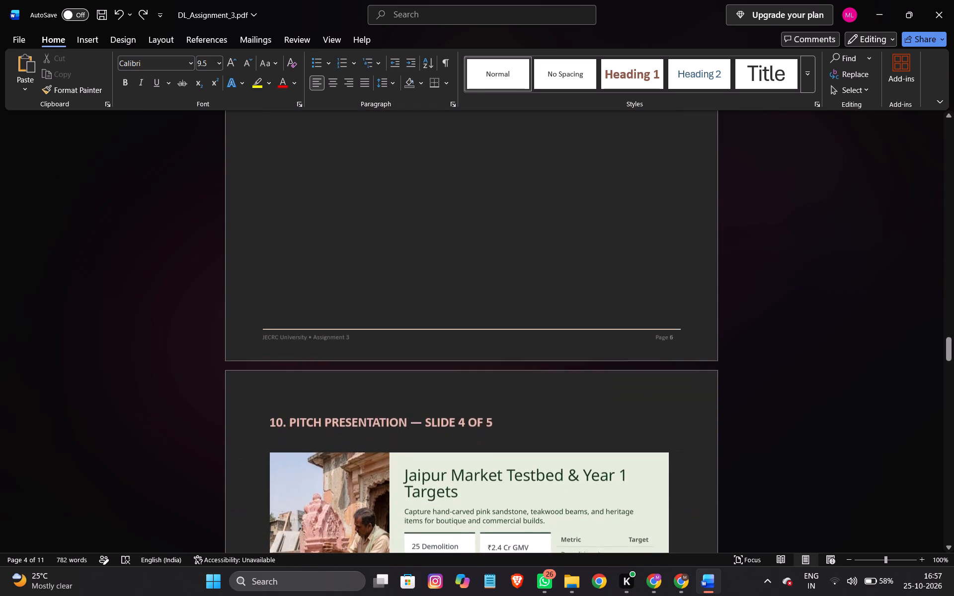
left_click(267, 414)
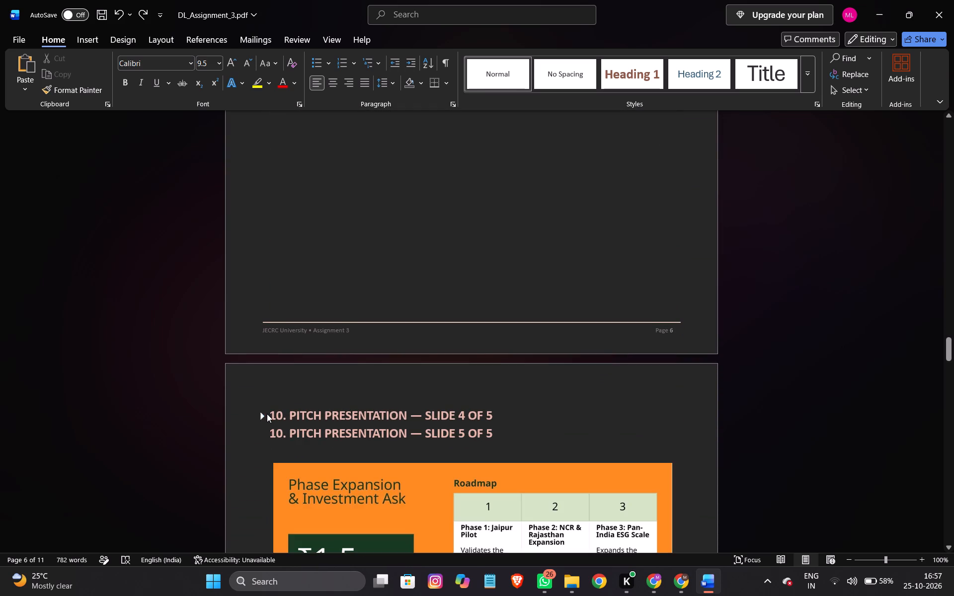
left_click(268, 414)
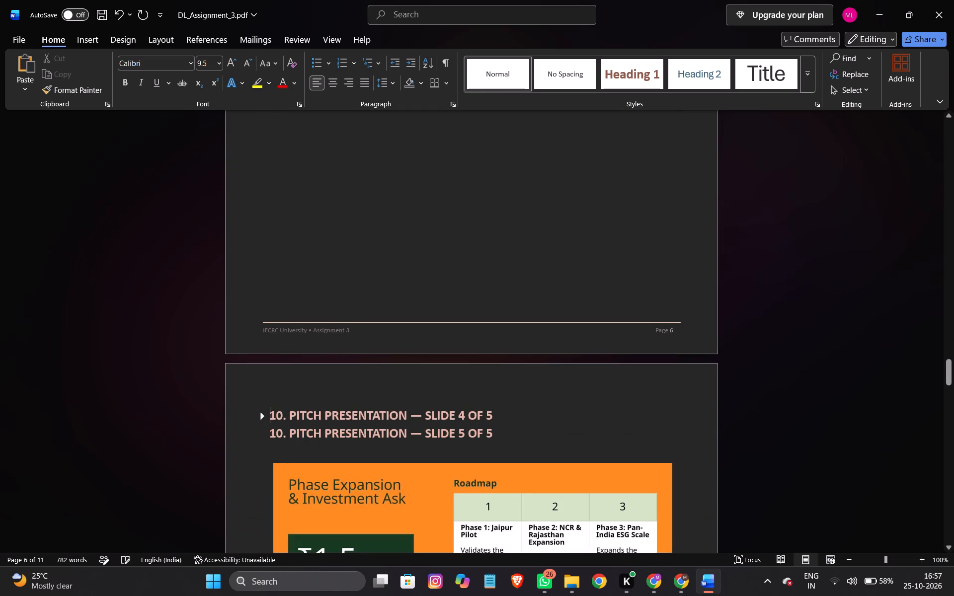
key("BackSpace")
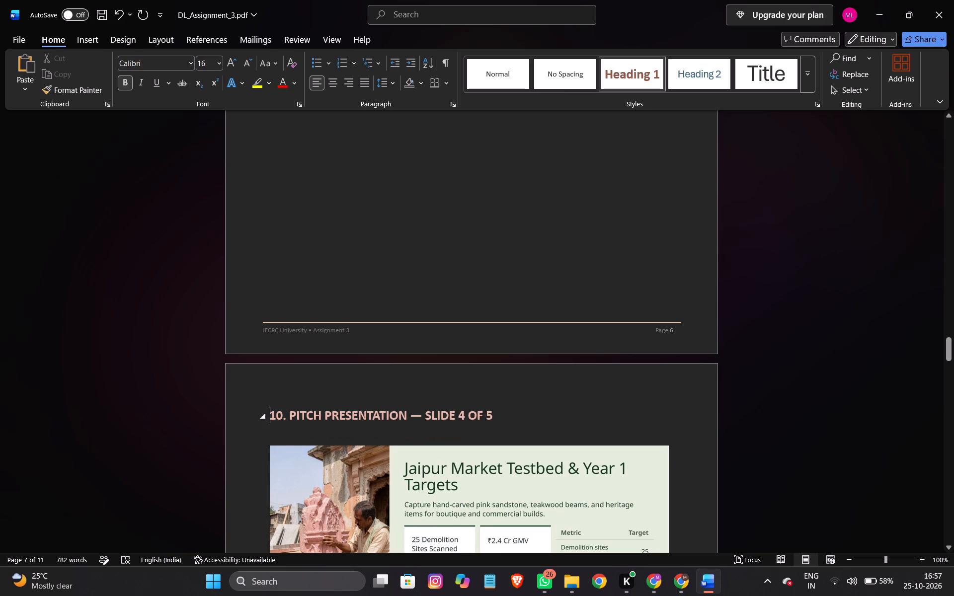
key("BackSpace")
key("BackSpace")
key("BackSpace")
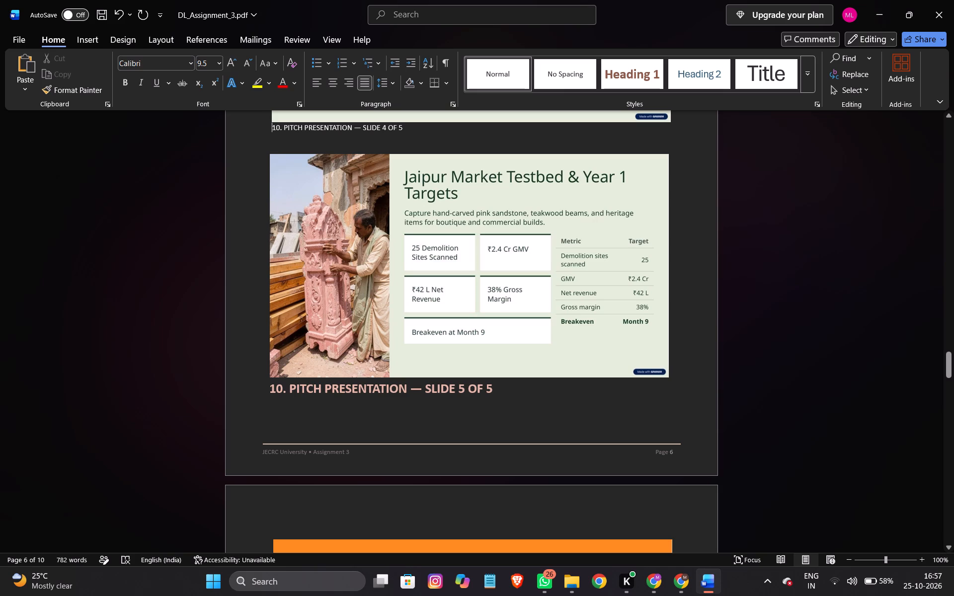
Apply the Heading 1 style to the "10. PITCH PRESENTATION — SLIDE 4 OF 5" line.
left_click_drag(267, 131, 385, 131)
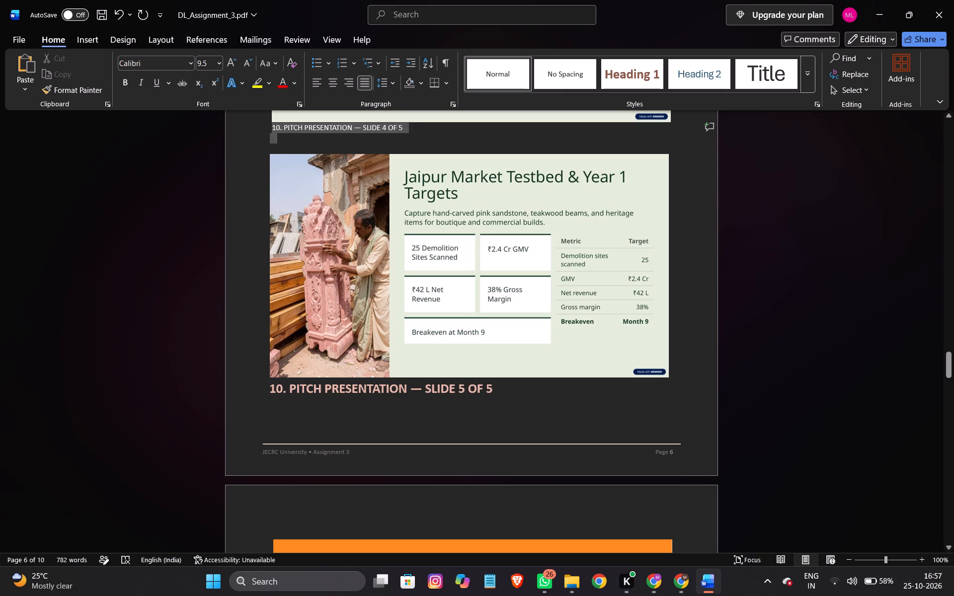
left_click_drag(385, 131, 402, 133)
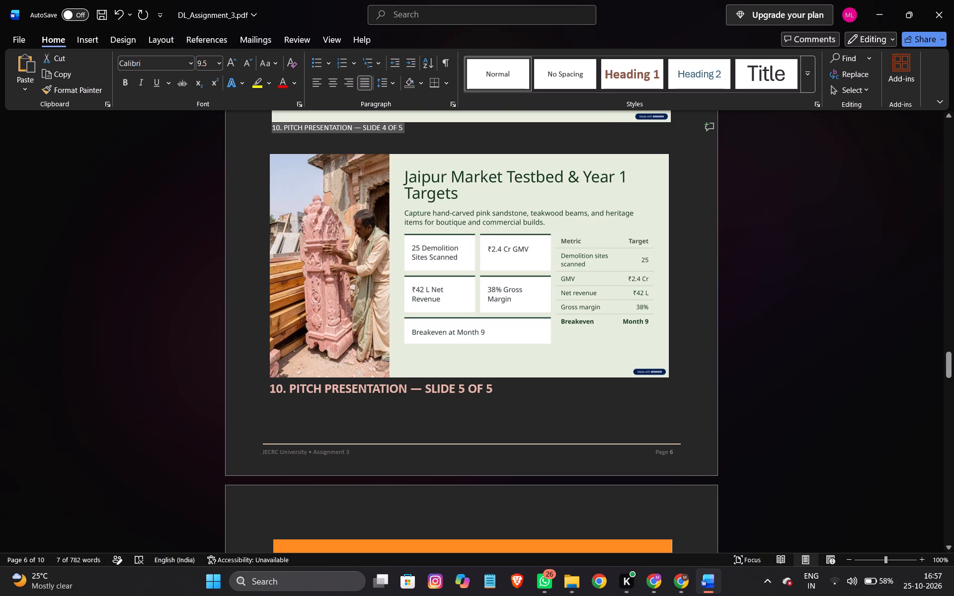
scroll(381, 137, "up", 2)
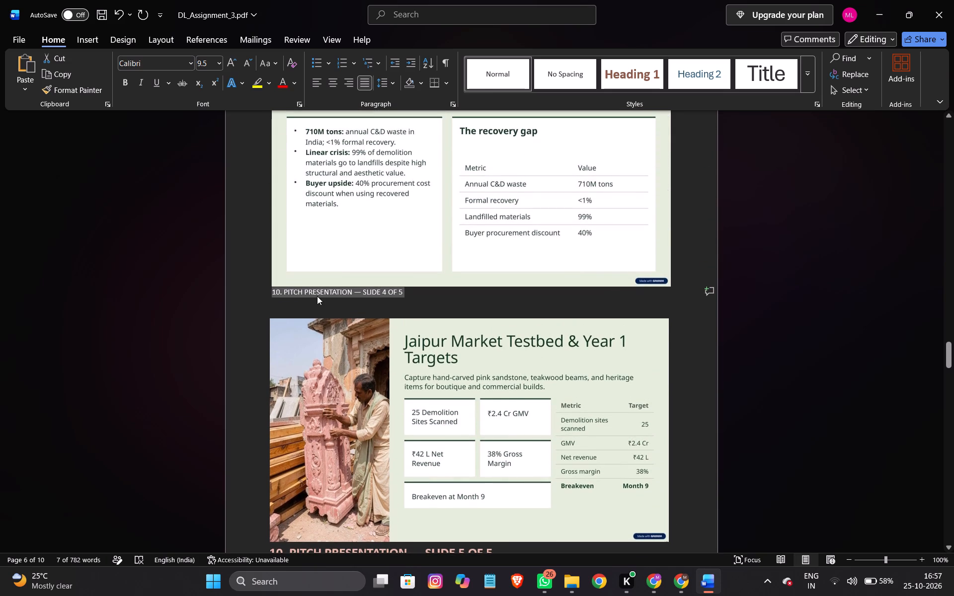
right_click(323, 292)
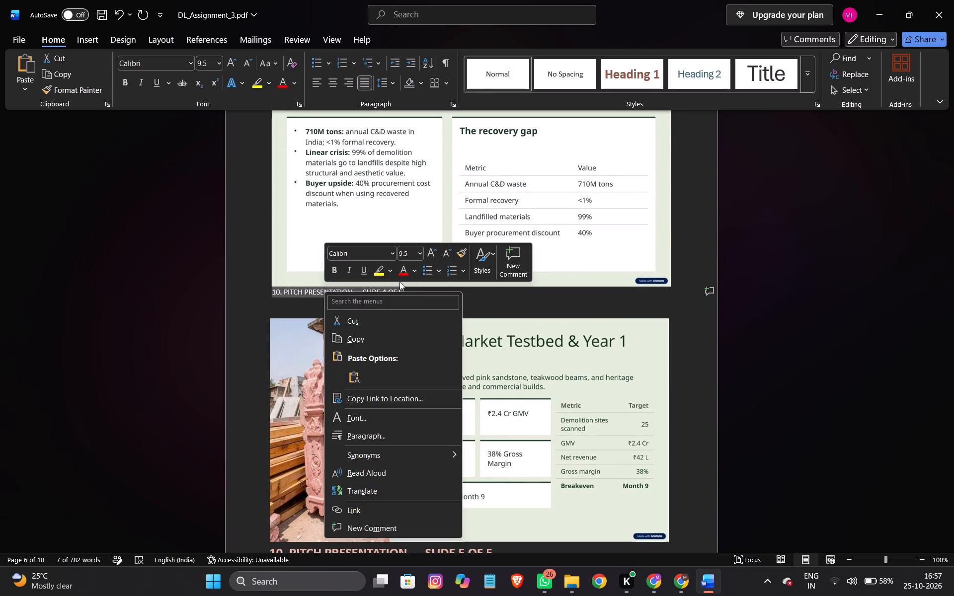
left_click(489, 271)
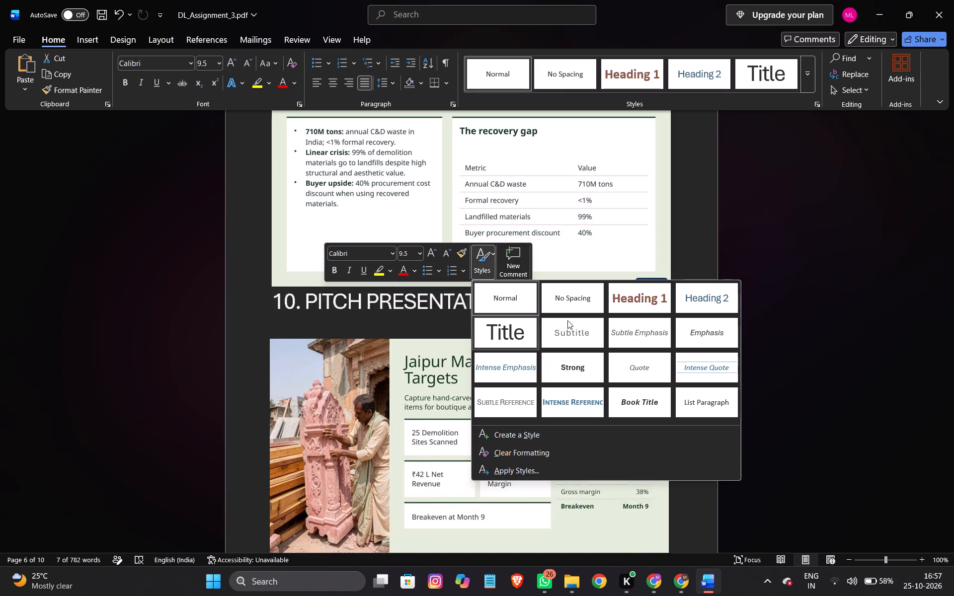
left_click(639, 298)
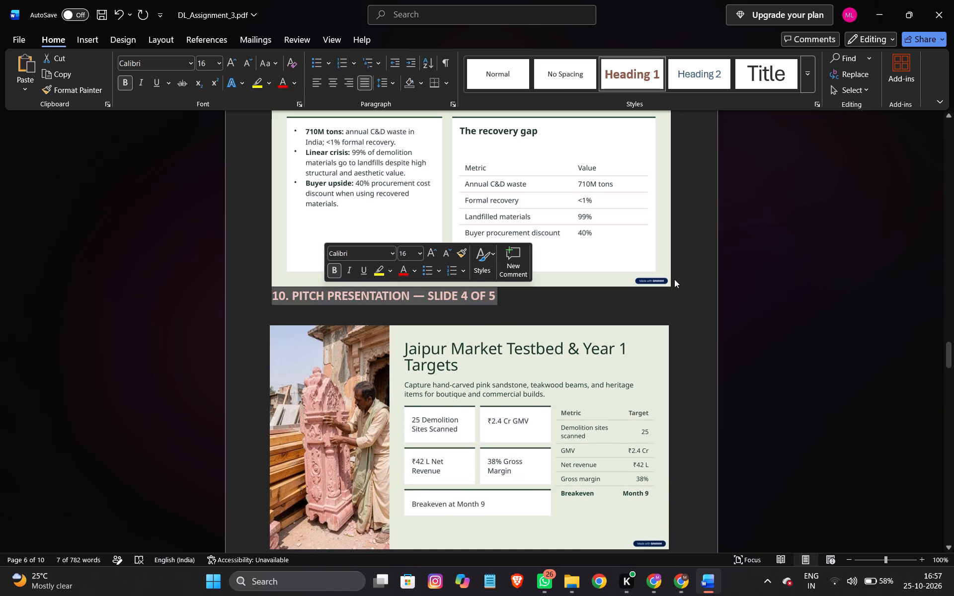
Insert three line breaks before the slide 4 heading to separate it from the slide 3 image, and check the following page.
left_click(267, 294)
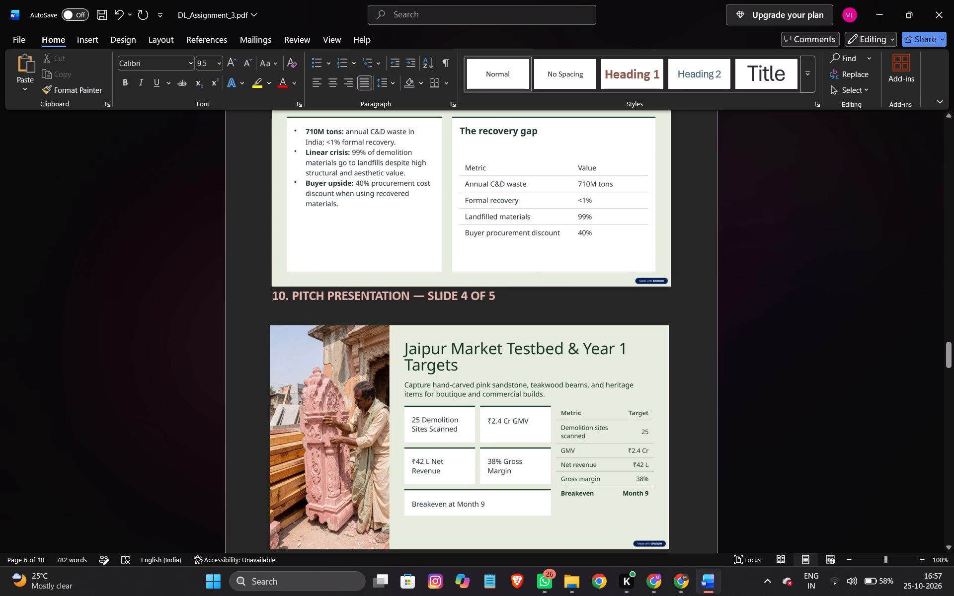
key("Return")
key("Return")
key("Return")
scroll(273, 295, "down", 1)
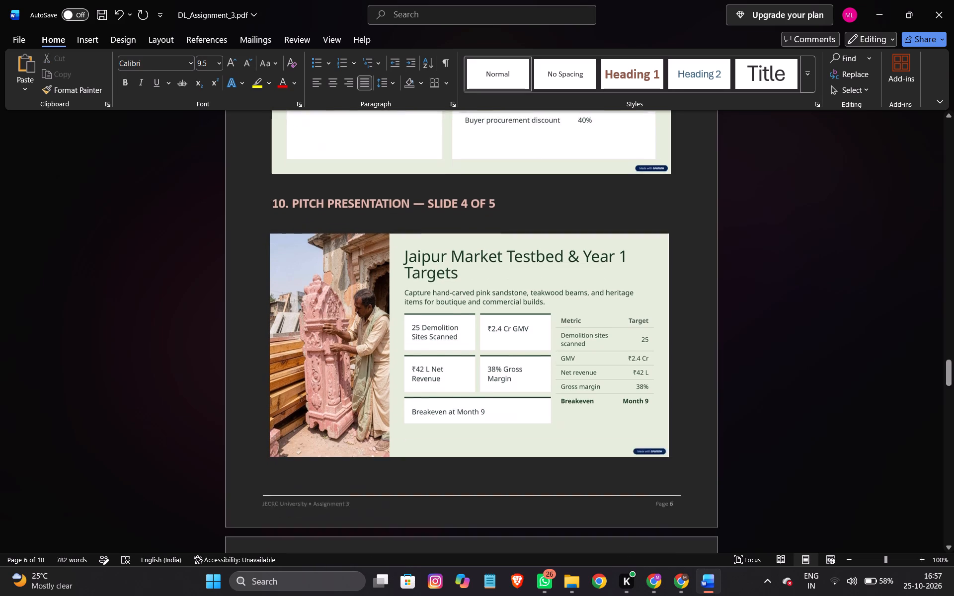
scroll(273, 295, "down", 4)
scroll(273, 295, "up", 3)
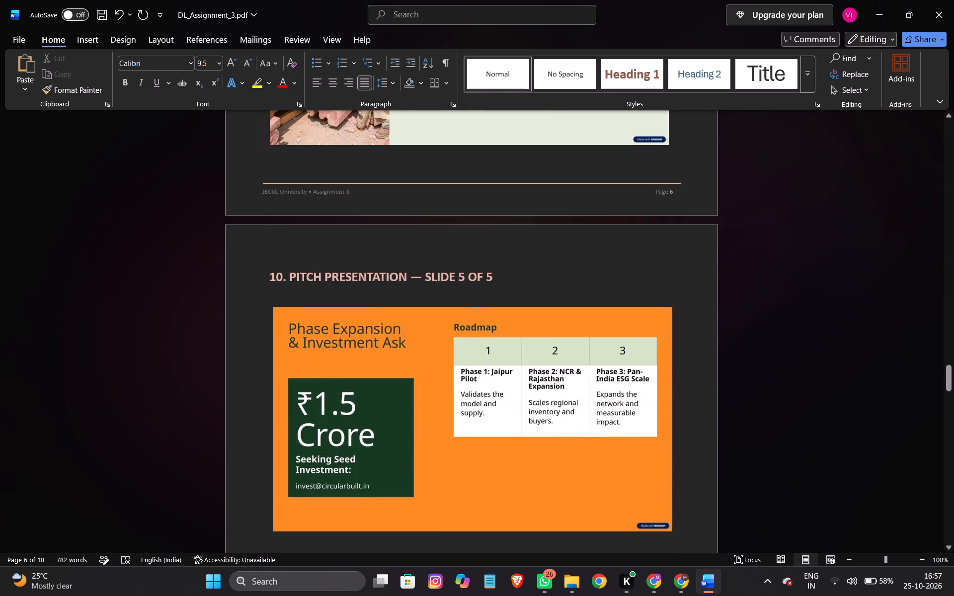
scroll(273, 295, "up", 7)
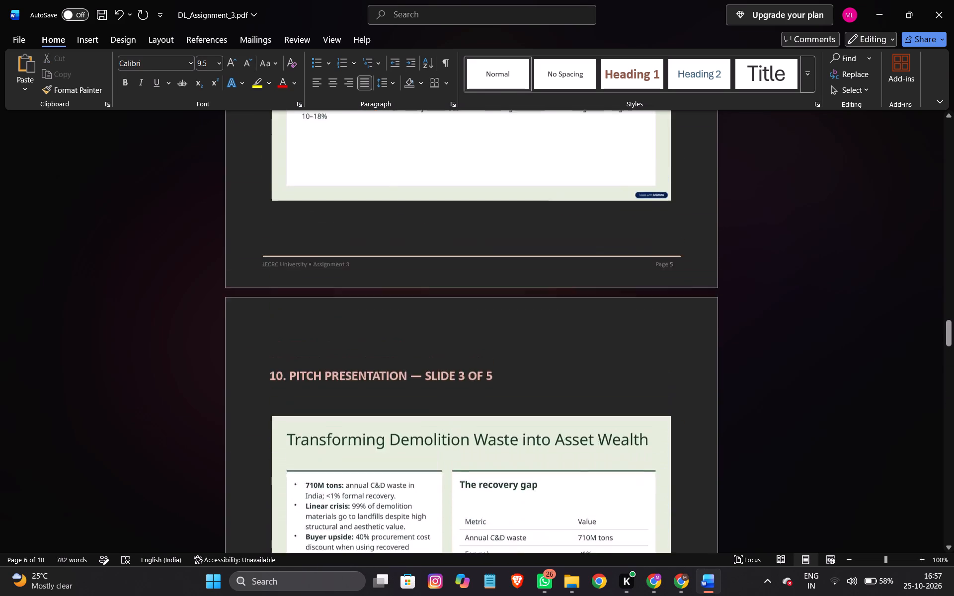
scroll(273, 295, "up", 4)
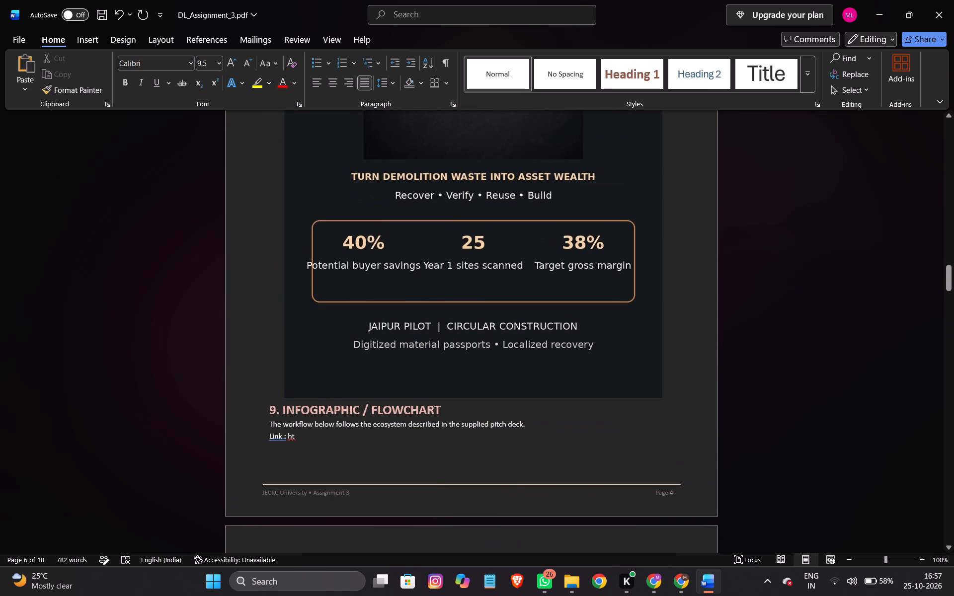
left_click(302, 433)
key("BackSpace")
key("BackSpace")
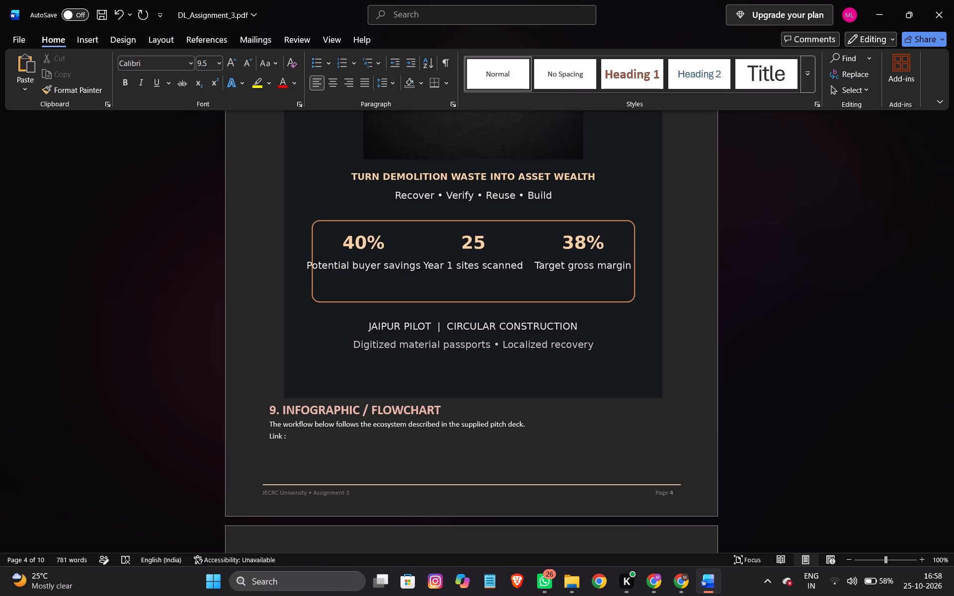
key("ctrl+v")
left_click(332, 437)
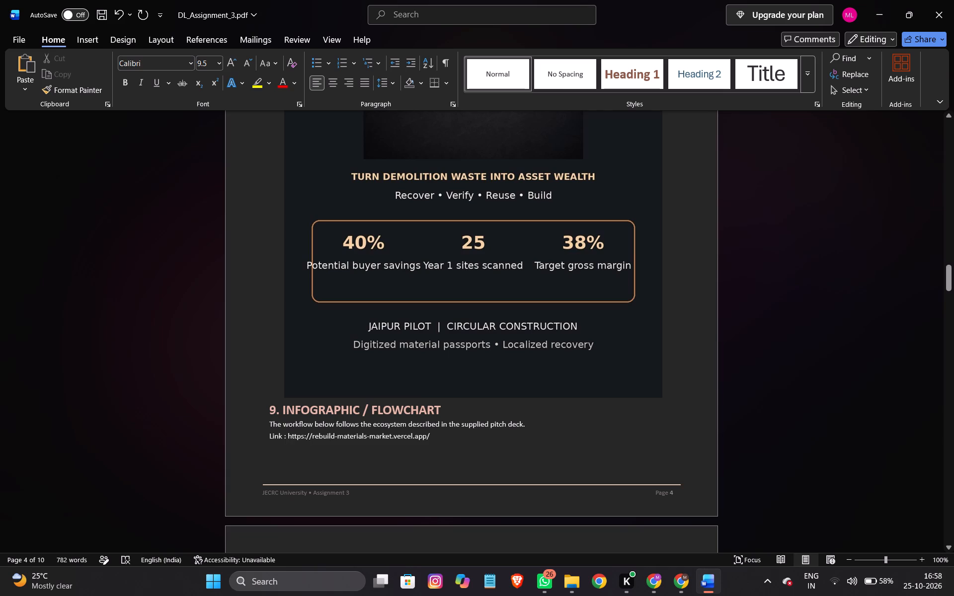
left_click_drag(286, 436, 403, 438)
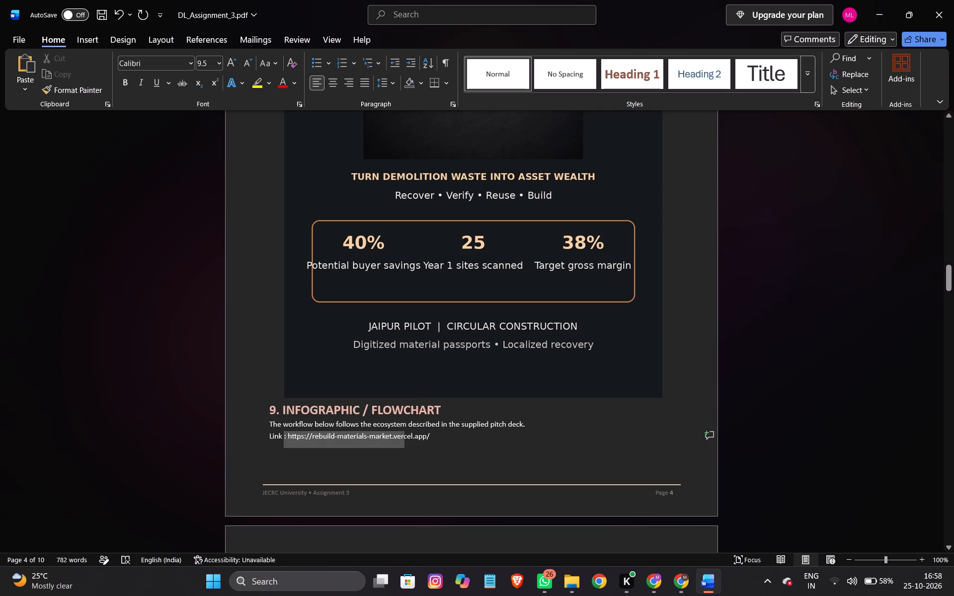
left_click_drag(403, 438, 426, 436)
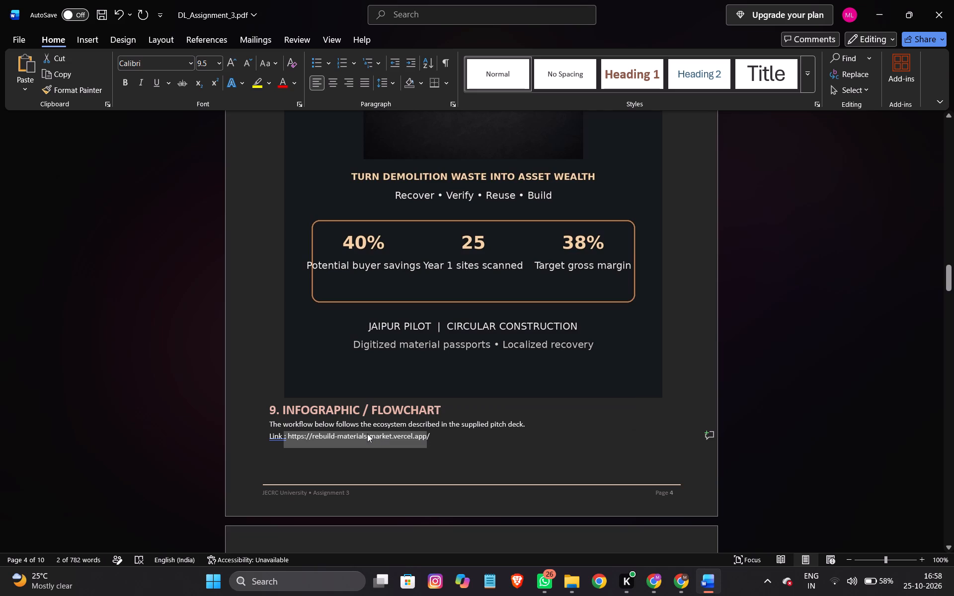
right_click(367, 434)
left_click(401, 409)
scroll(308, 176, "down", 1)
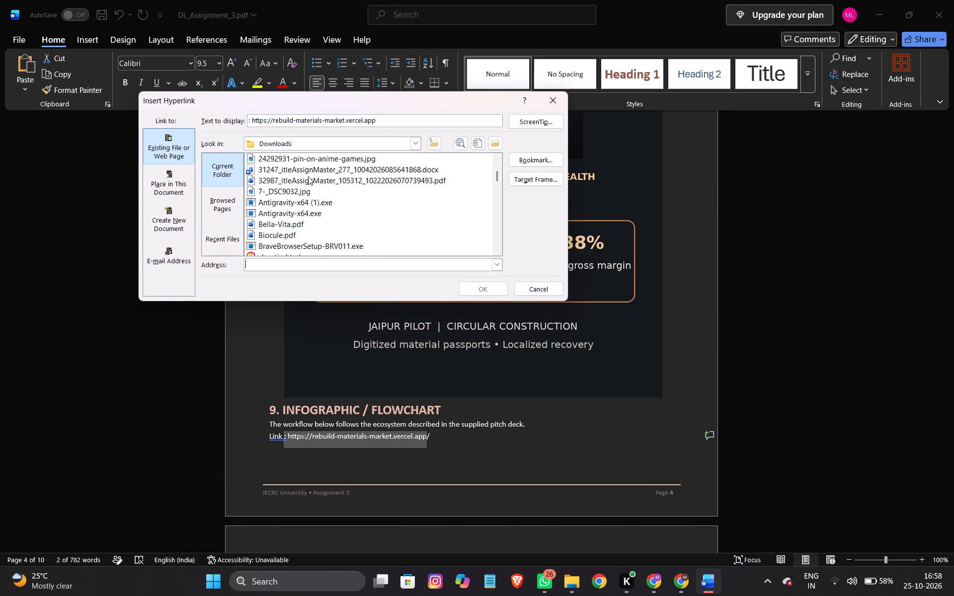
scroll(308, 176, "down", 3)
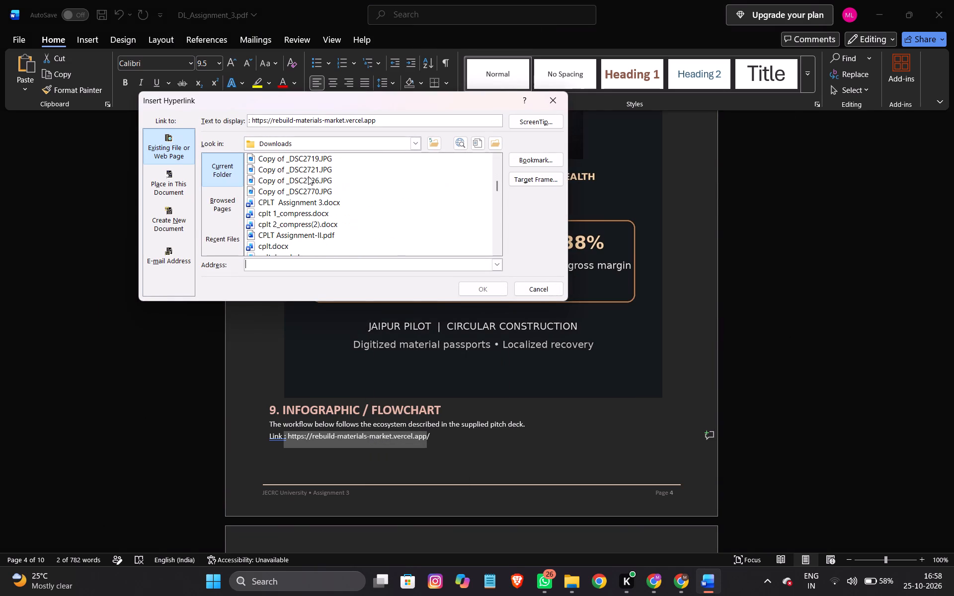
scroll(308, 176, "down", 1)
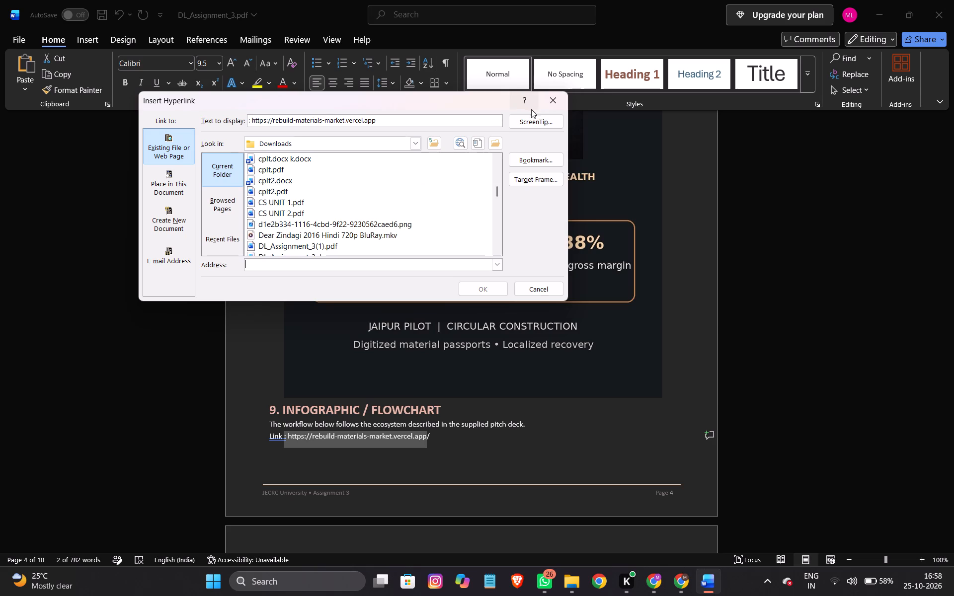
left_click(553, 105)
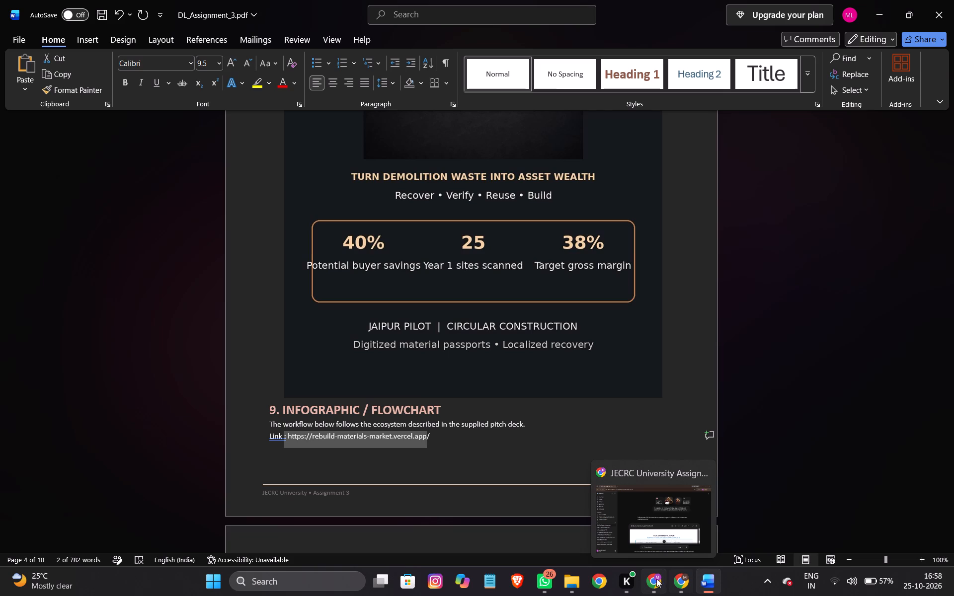
Switch to Chrome and look over the live ReBuild site from its Solution section back to the opening section.
left_click(691, 582)
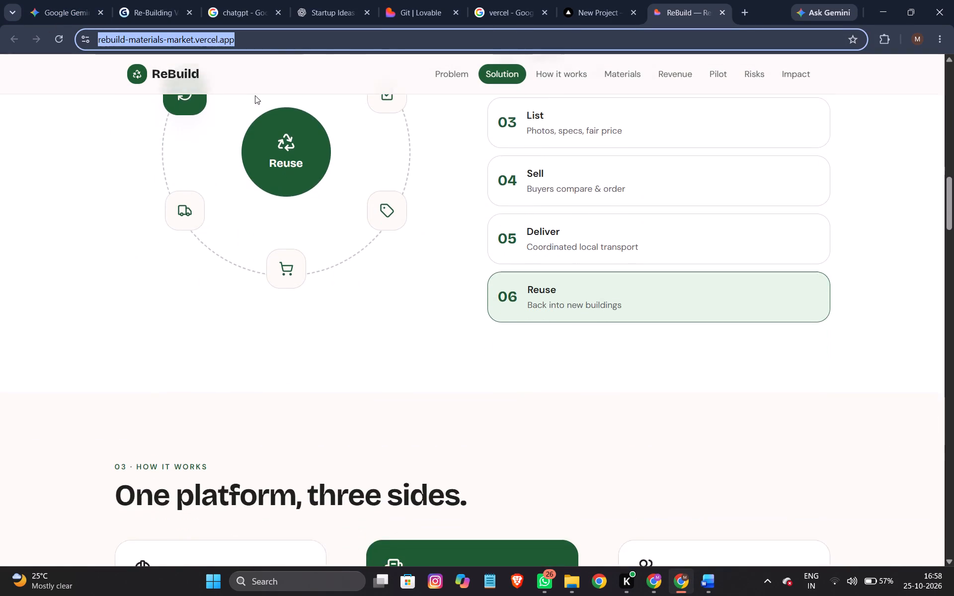
scroll(255, 95, "up", 15)
scroll(255, 95, "up", 7)
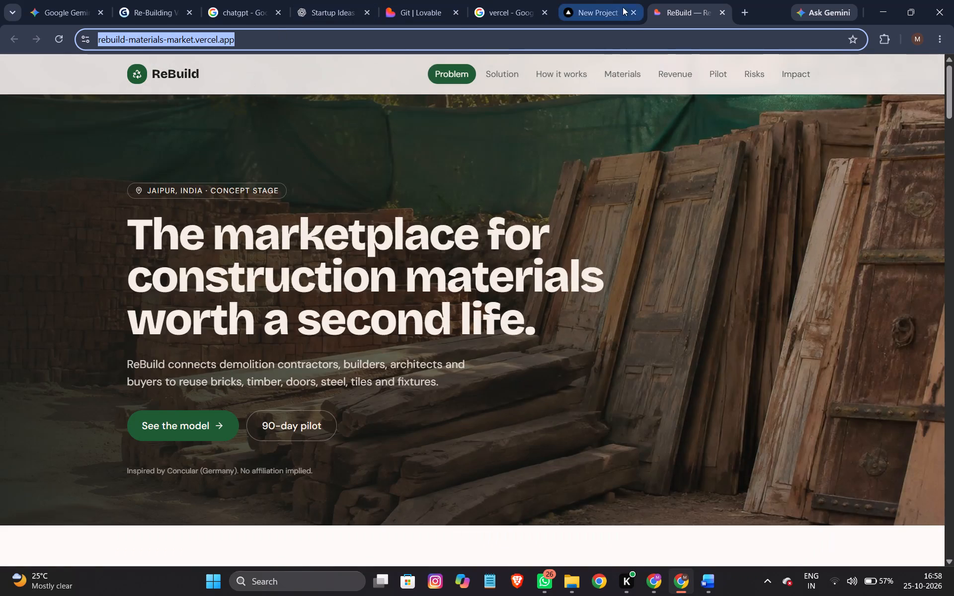
left_click(688, 14)
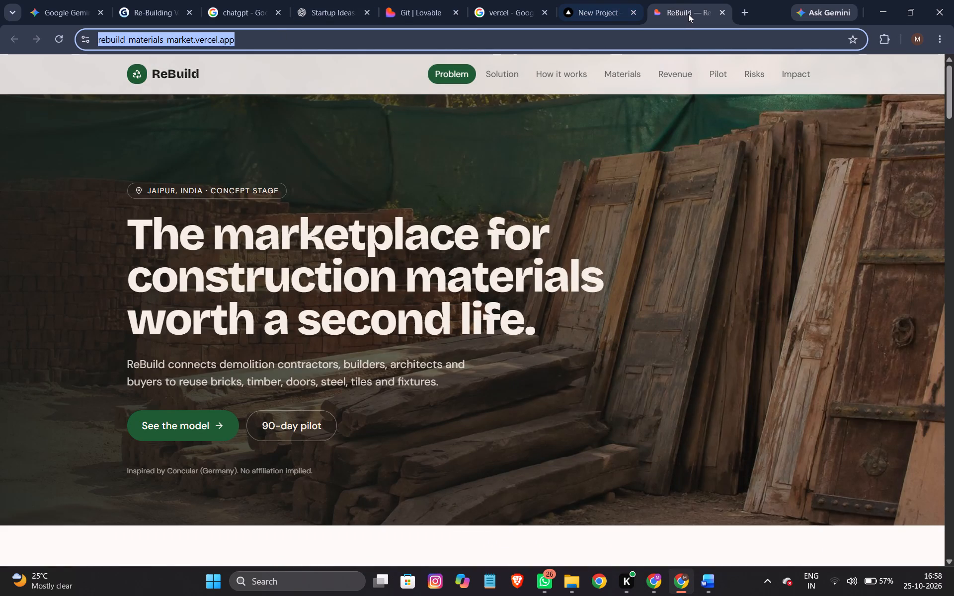
Examine the Vercel New Project deployment page for the site's link and project options, and open the deployed ReBuild site from its preview.
left_click(607, 5)
scroll(424, 358, "down", 4)
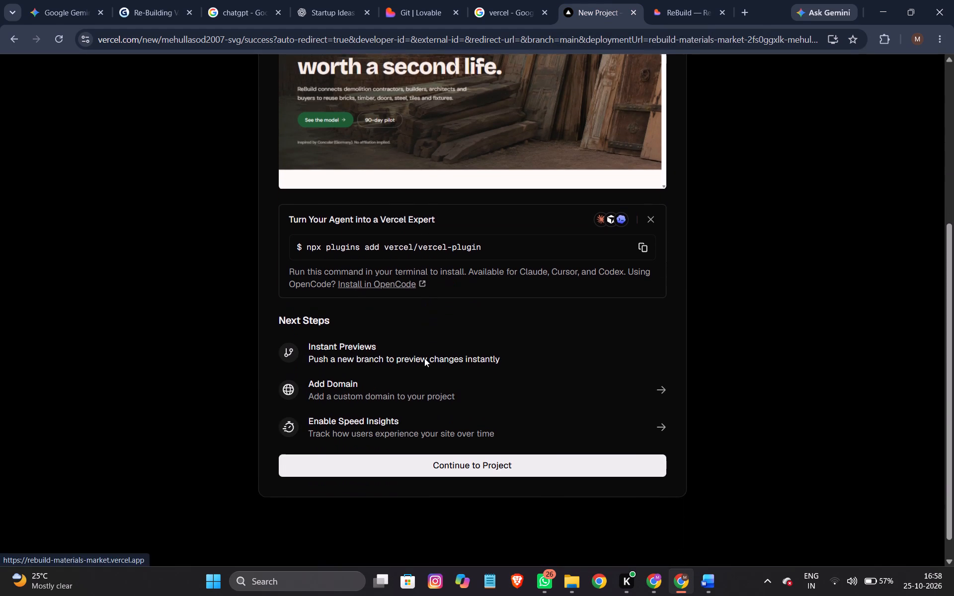
scroll(424, 358, "down", 1)
scroll(466, 227, "up", 1)
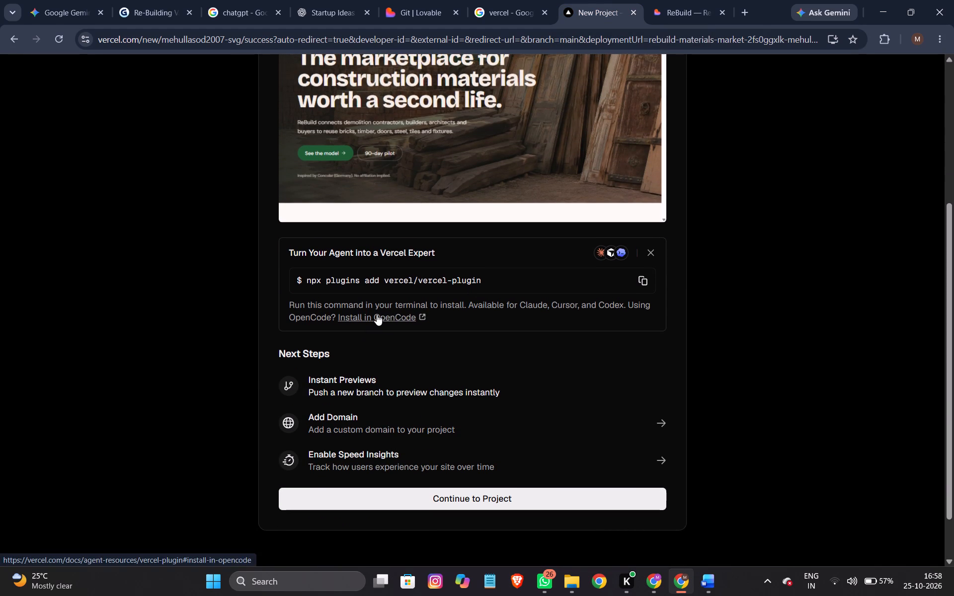
scroll(380, 315, "up", 6)
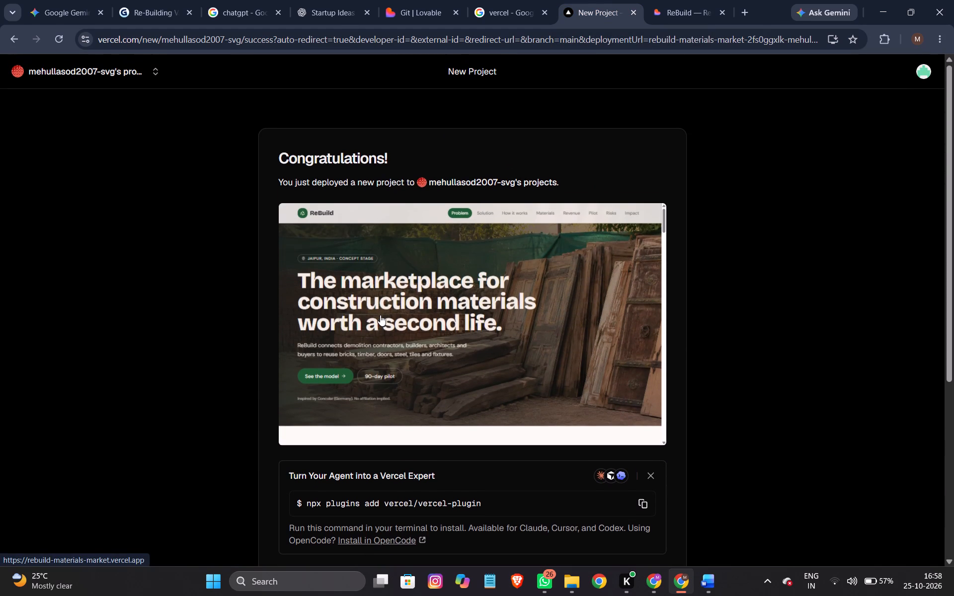
scroll(380, 315, "down", 1)
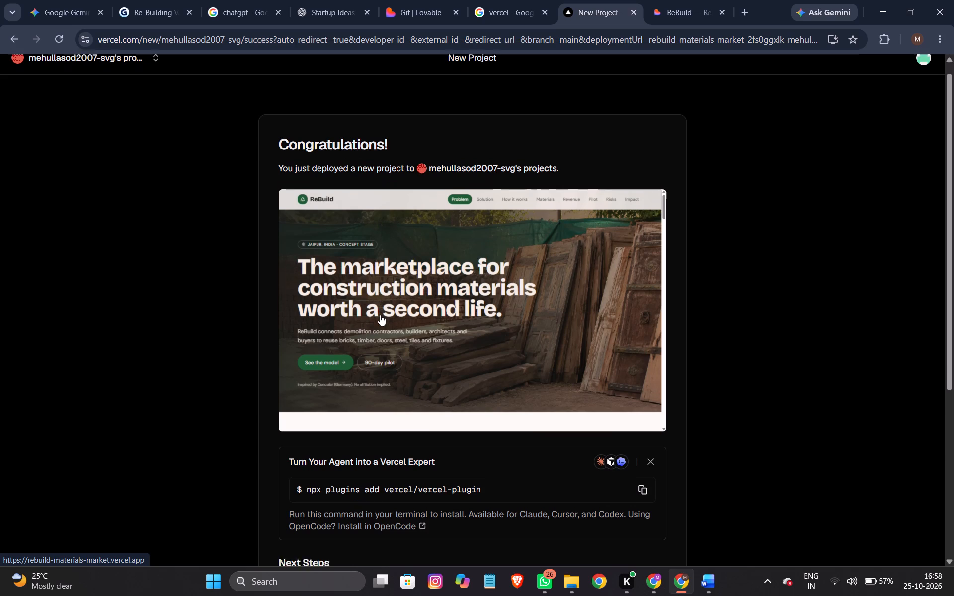
scroll(380, 315, "down", 2)
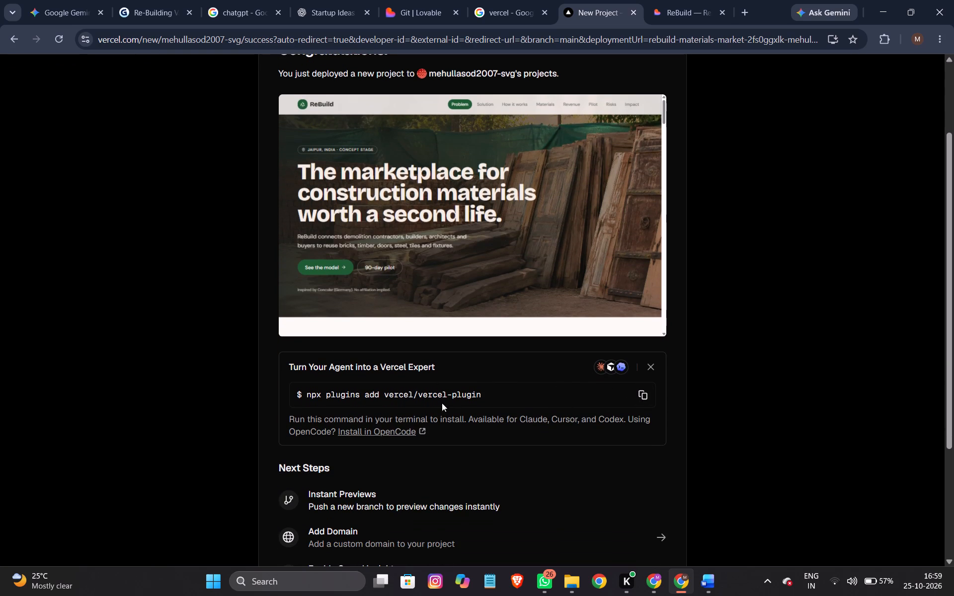
scroll(408, 426, "down", 4)
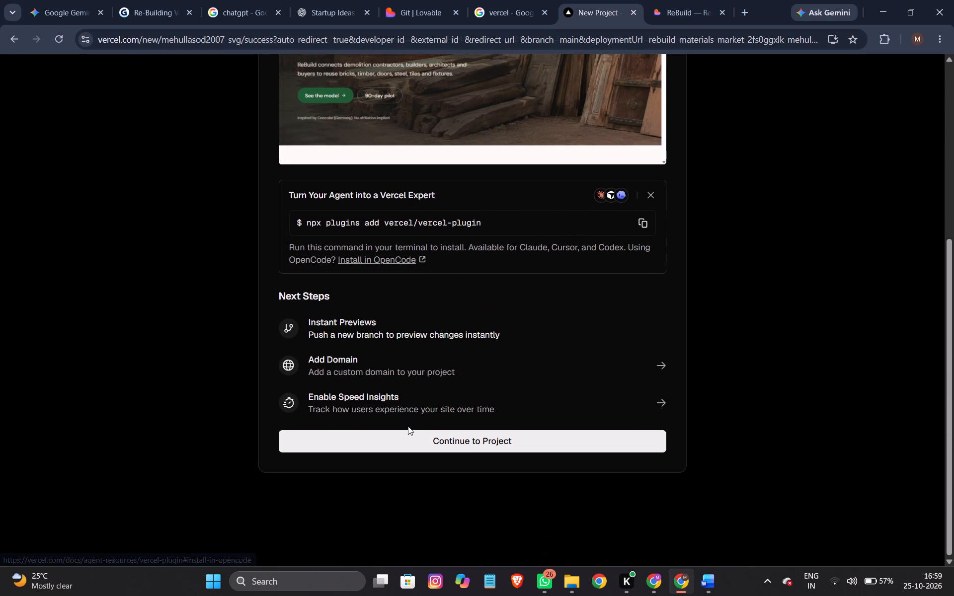
scroll(470, 337, "up", 8)
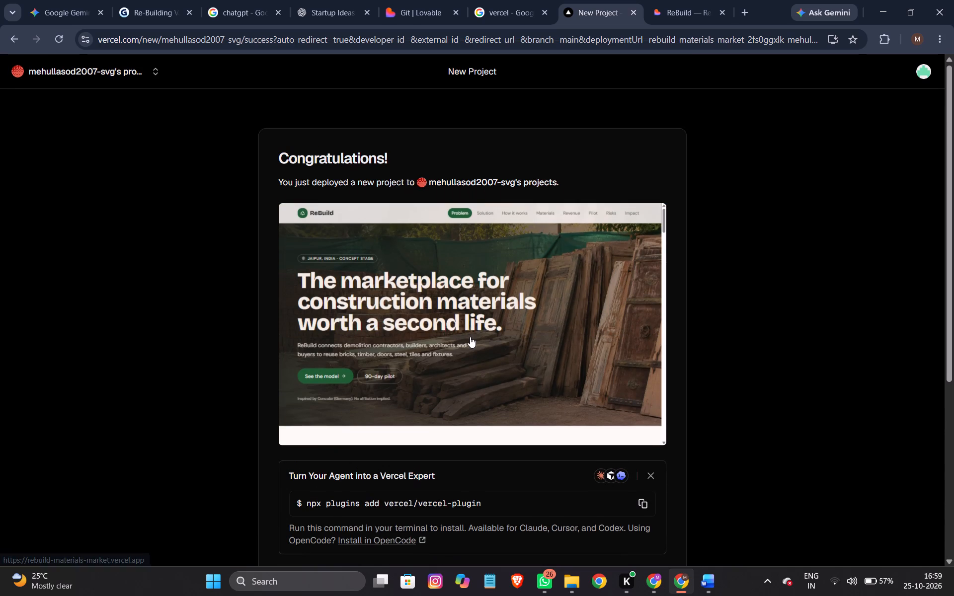
scroll(470, 337, "up", 2)
left_click(519, 235)
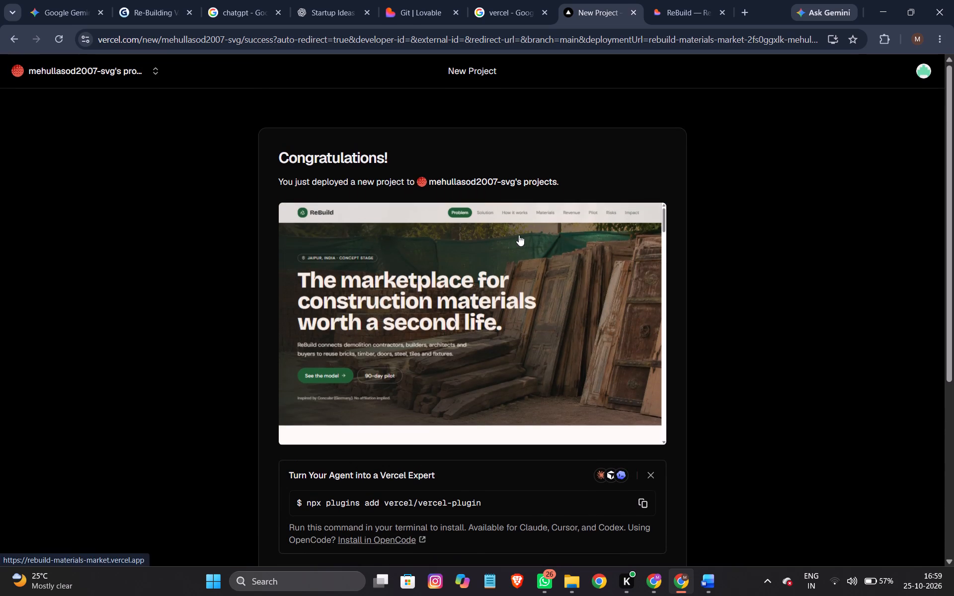
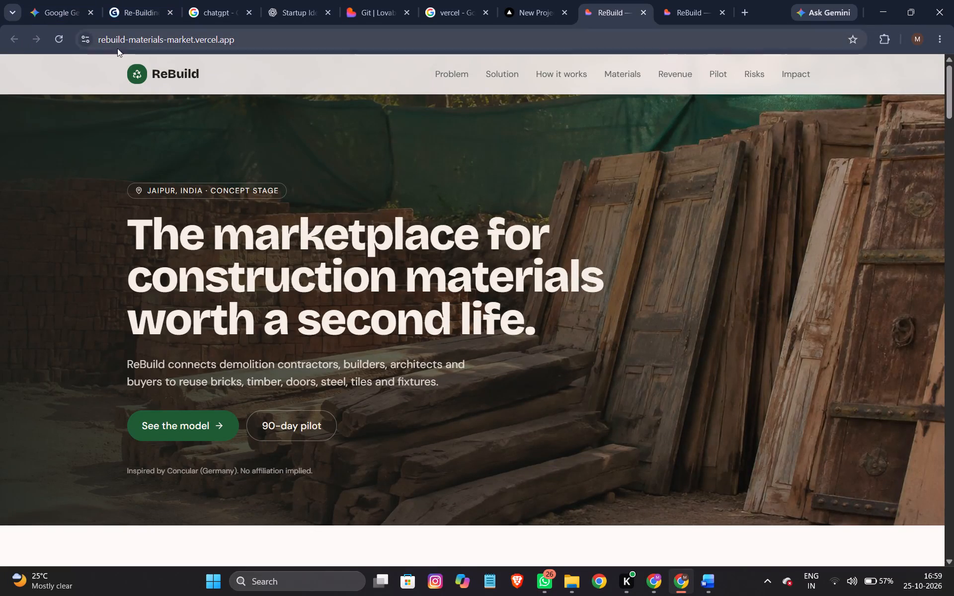
Look over the deployed ReBuild site from its opening section to the closing footer and back.
scroll(377, 294, "down", 19)
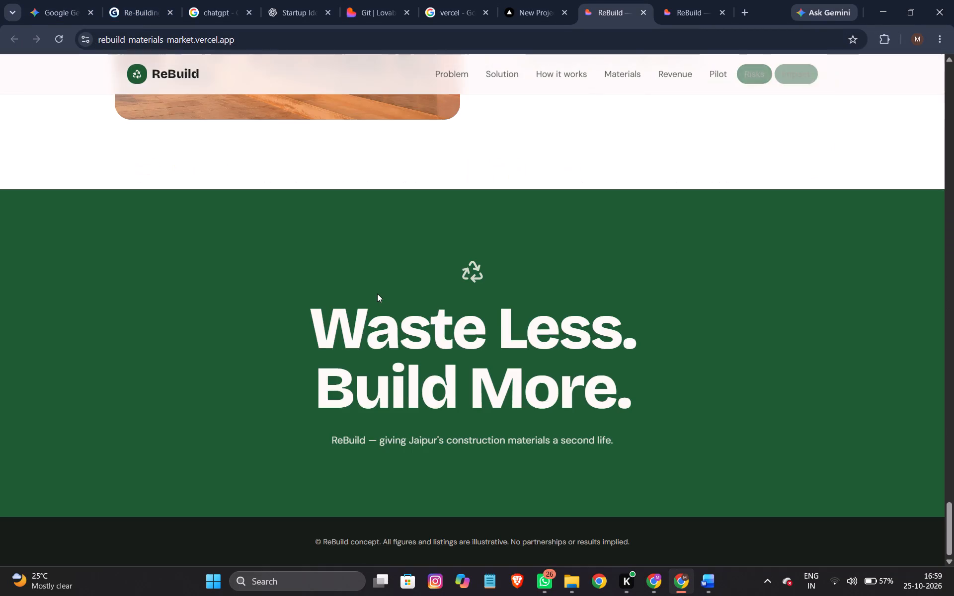
scroll(377, 294, "up", 17)
scroll(377, 294, "up", 10)
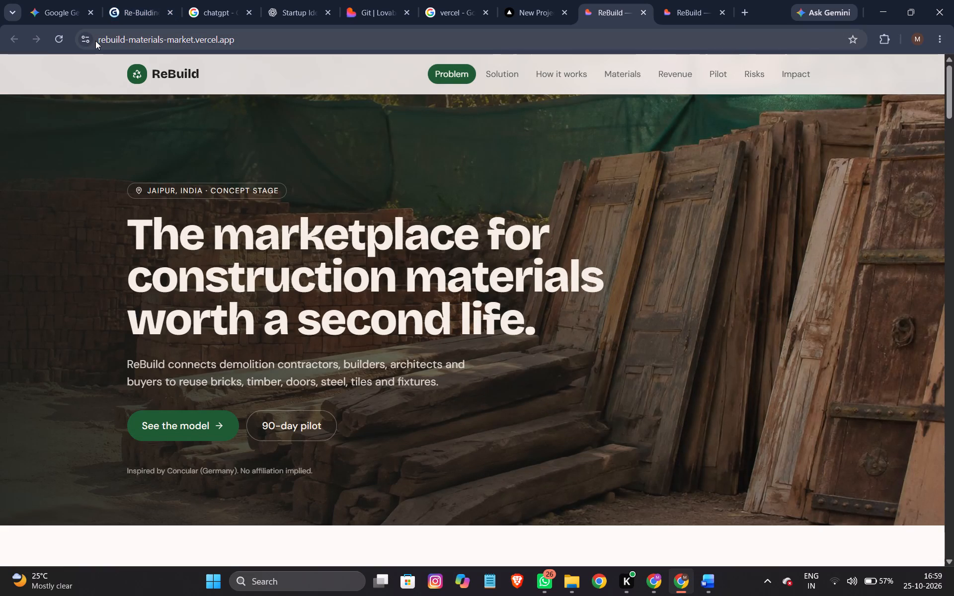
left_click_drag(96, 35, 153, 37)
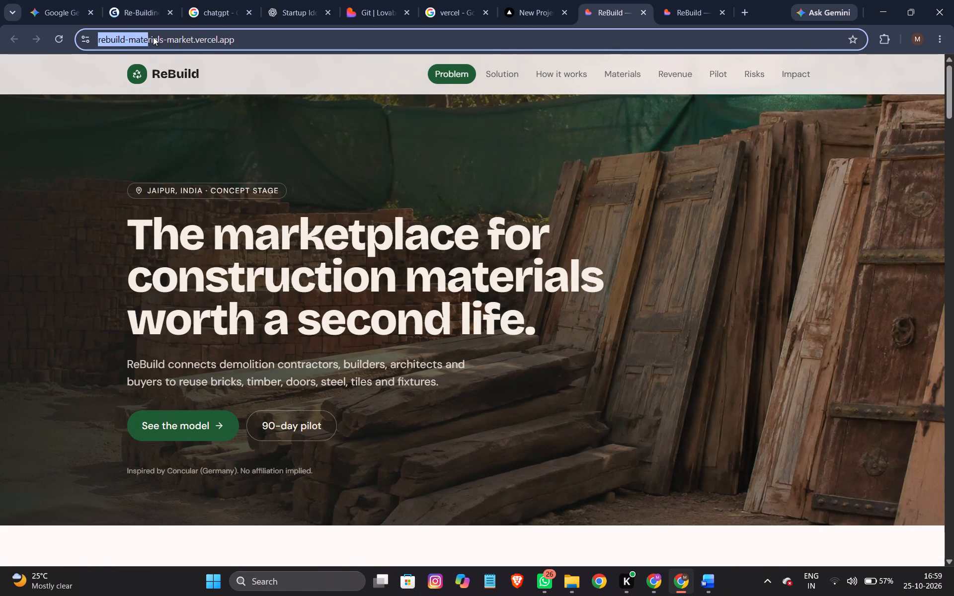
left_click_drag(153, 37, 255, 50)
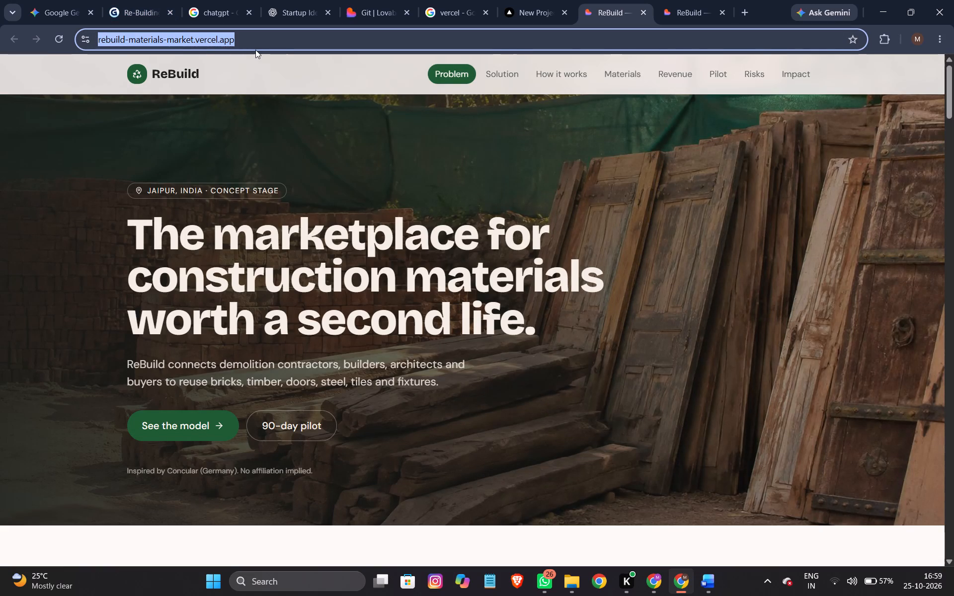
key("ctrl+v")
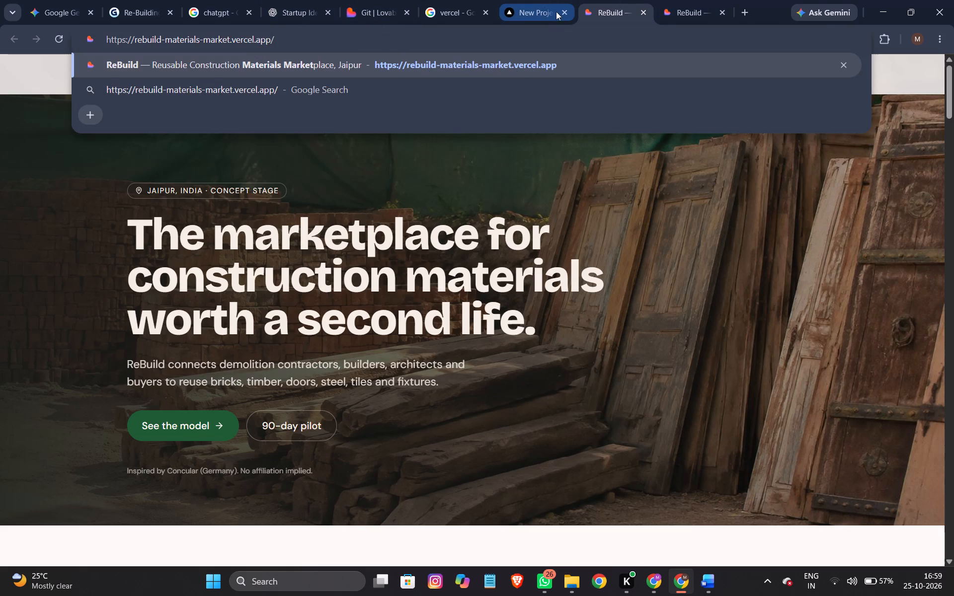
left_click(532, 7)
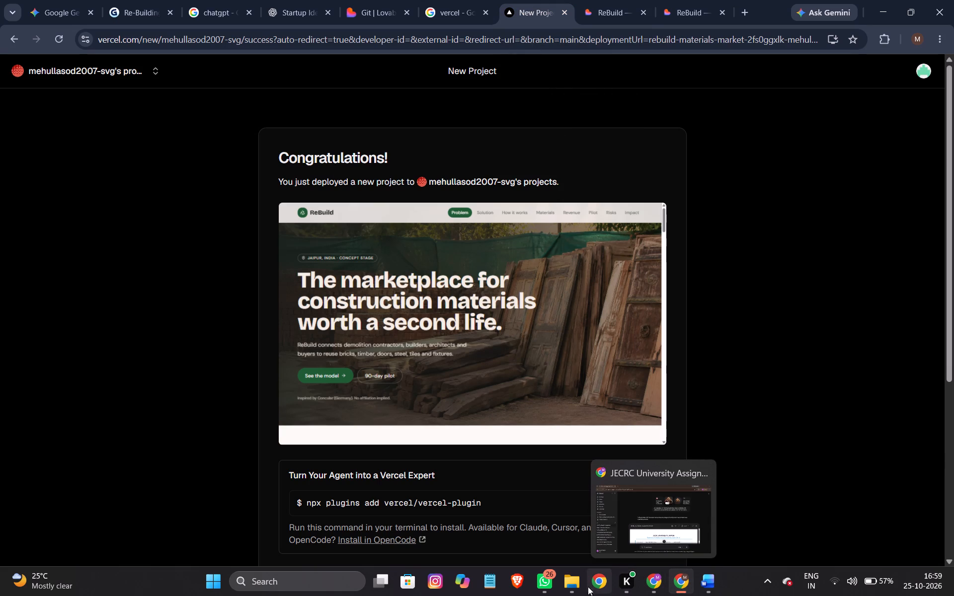
Switch to Word and open the Insert Hyperlink settings at the Vercel link in section 9.
left_click(703, 583)
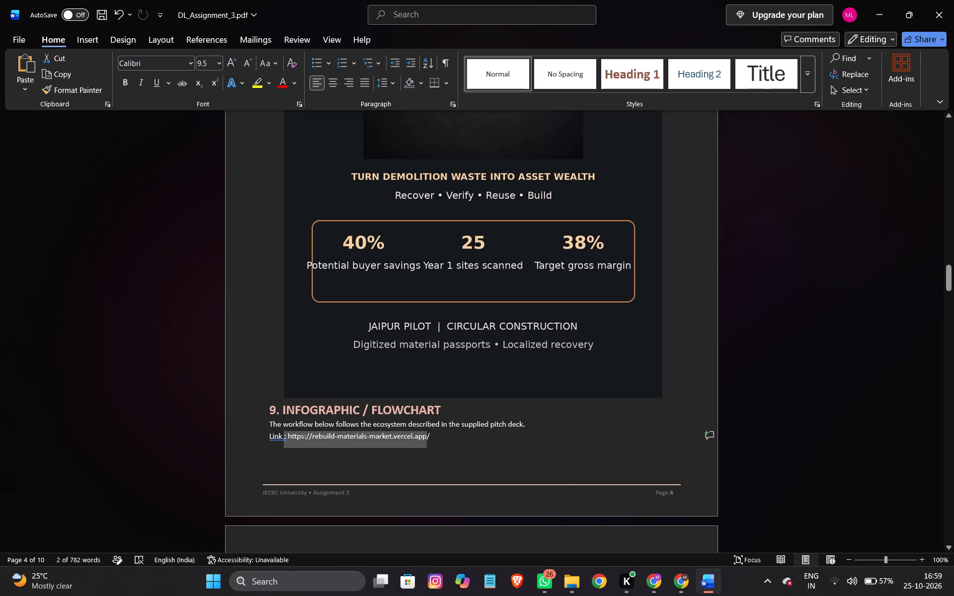
left_click(451, 462)
right_click(367, 437)
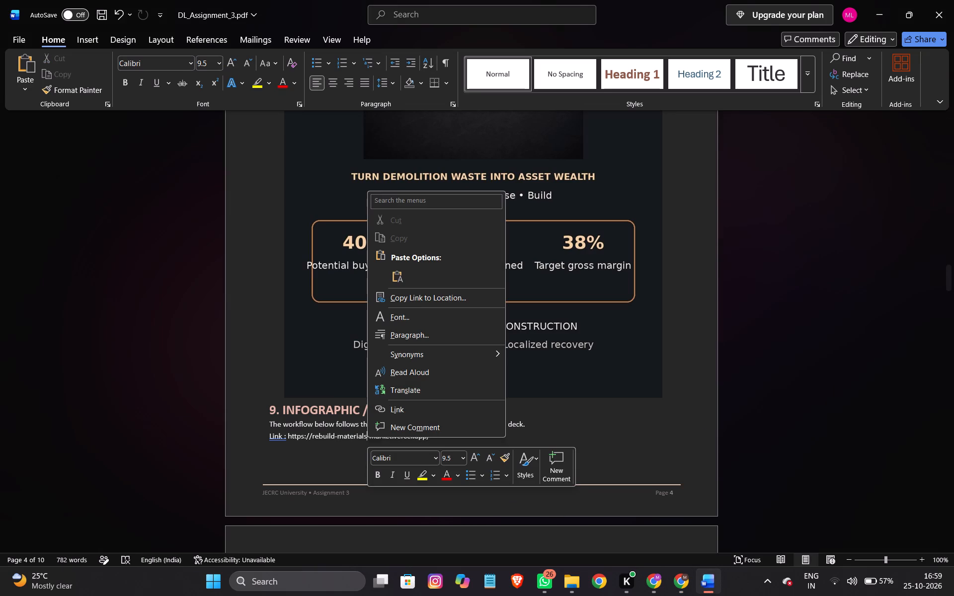
left_click(396, 410)
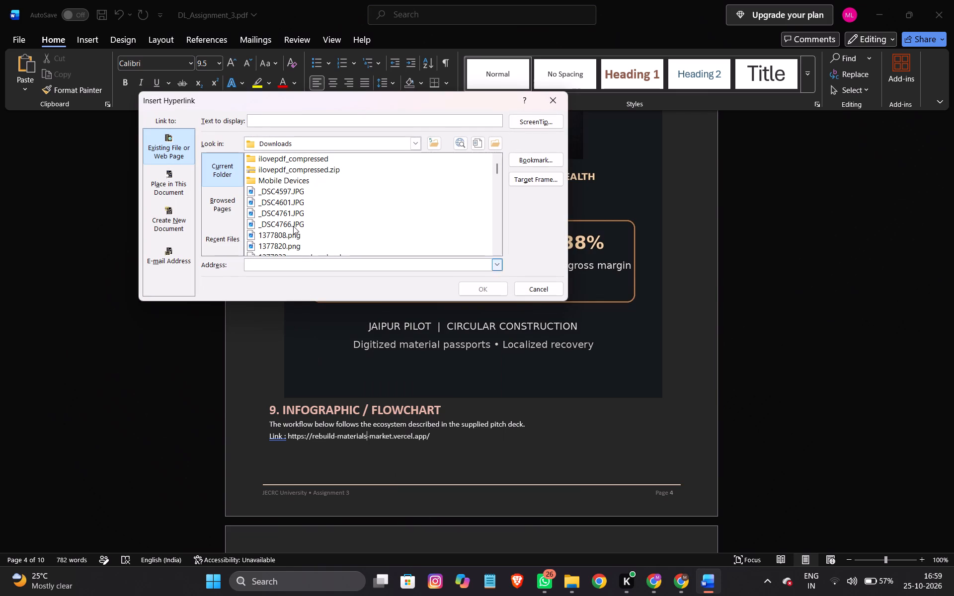
Examine the current folder, browsed pages and recent files for a hyperlink target matching the ReBuild site.
left_click(227, 195)
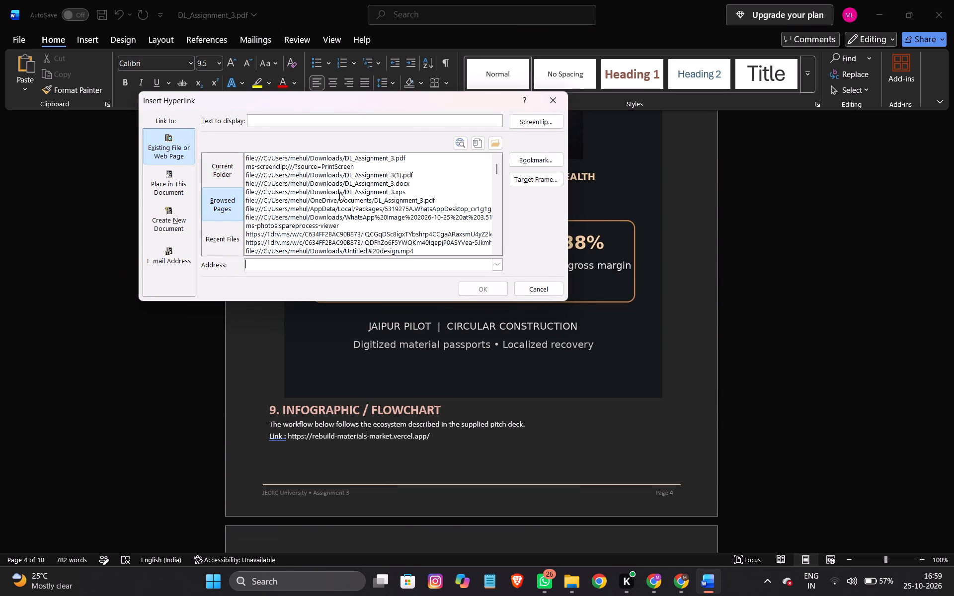
left_click(225, 241)
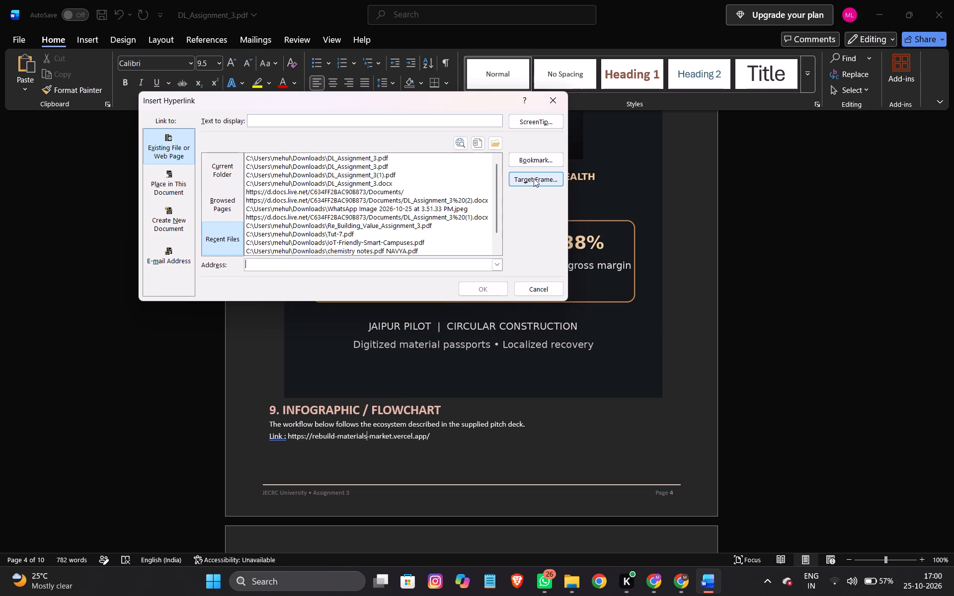
left_click(214, 169)
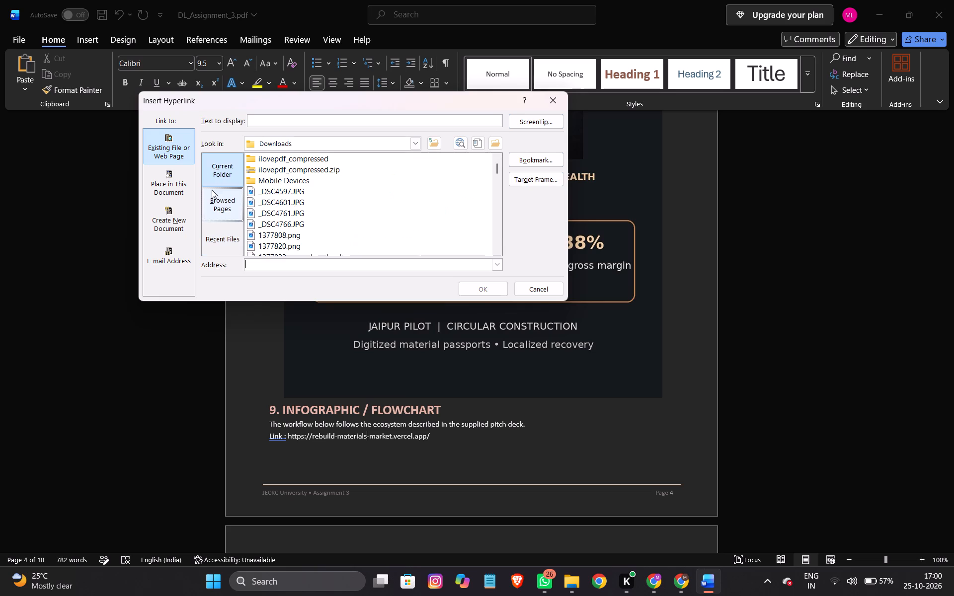
left_click(212, 191)
left_click(211, 230)
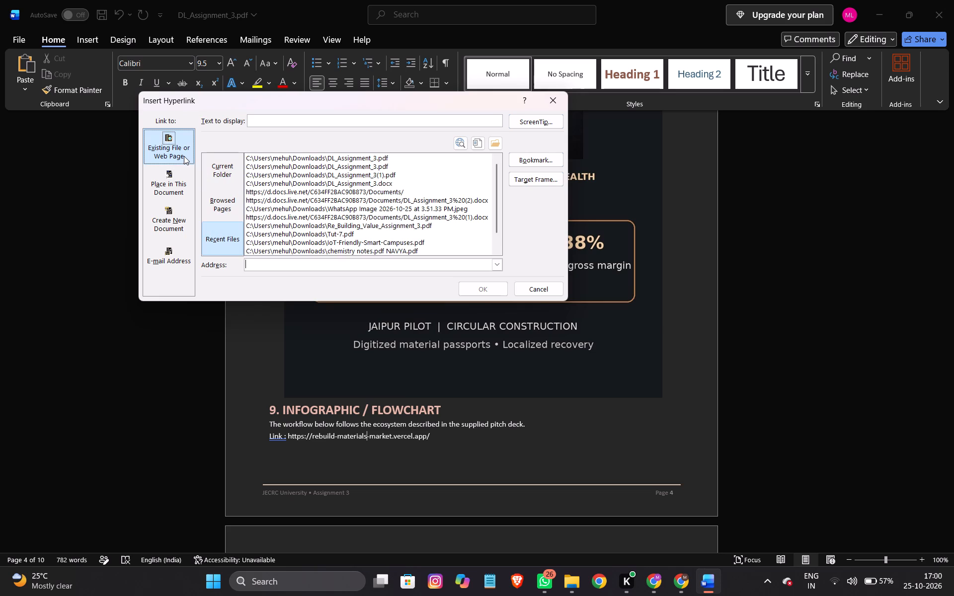
left_click(166, 148)
scroll(316, 203, "down", 4)
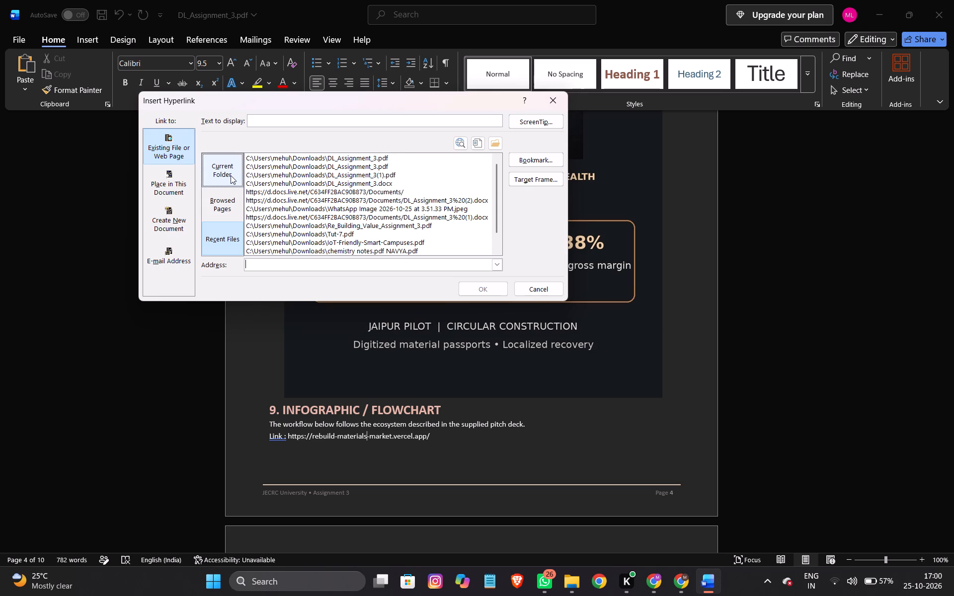
left_click(231, 175)
left_click(218, 195)
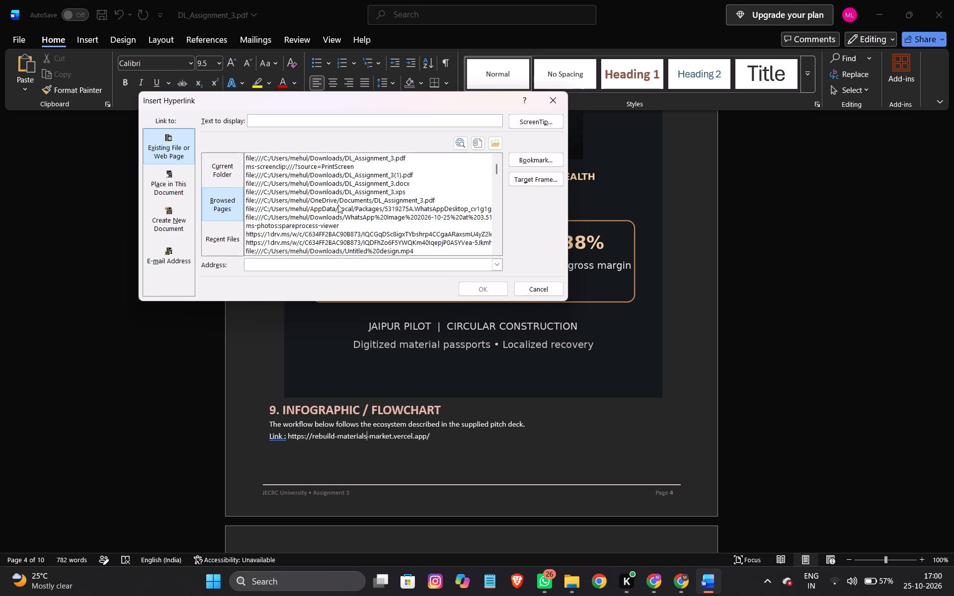
scroll(352, 204, "down", 6)
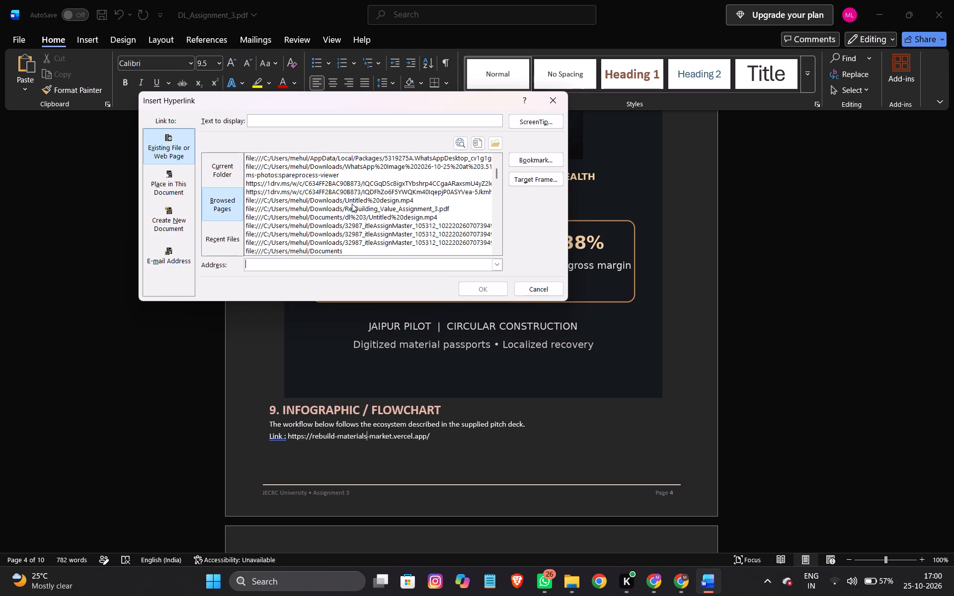
scroll(352, 204, "up", 14)
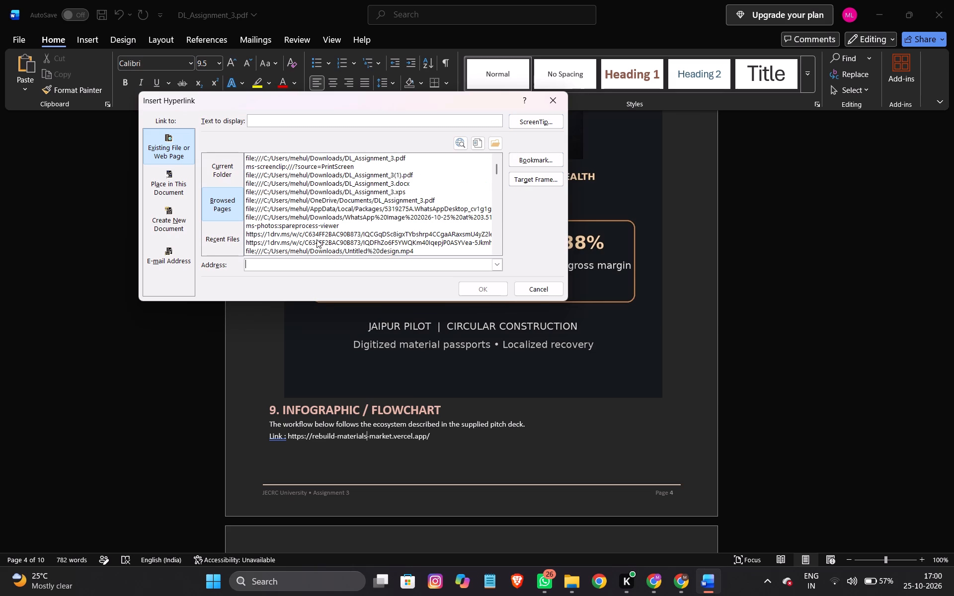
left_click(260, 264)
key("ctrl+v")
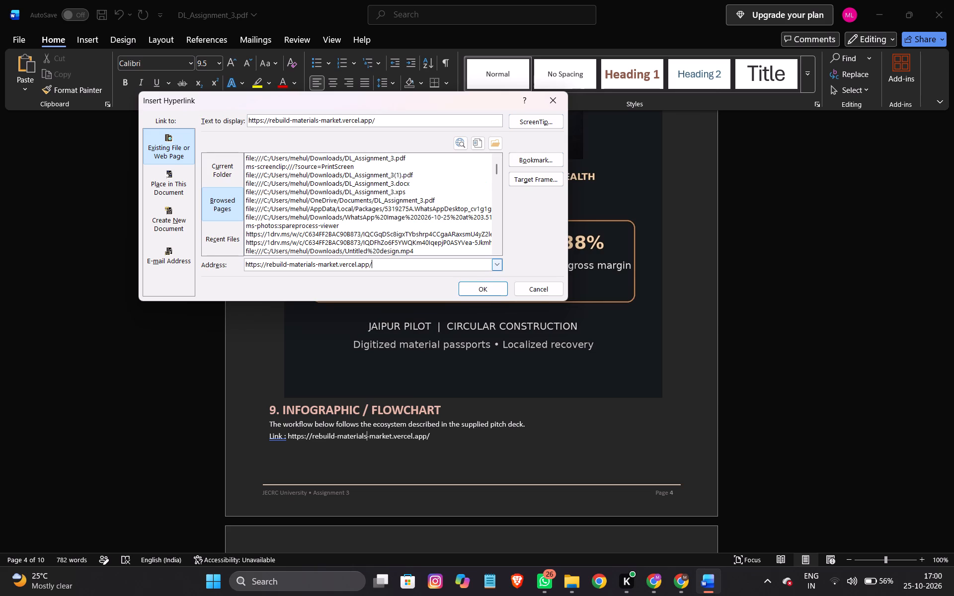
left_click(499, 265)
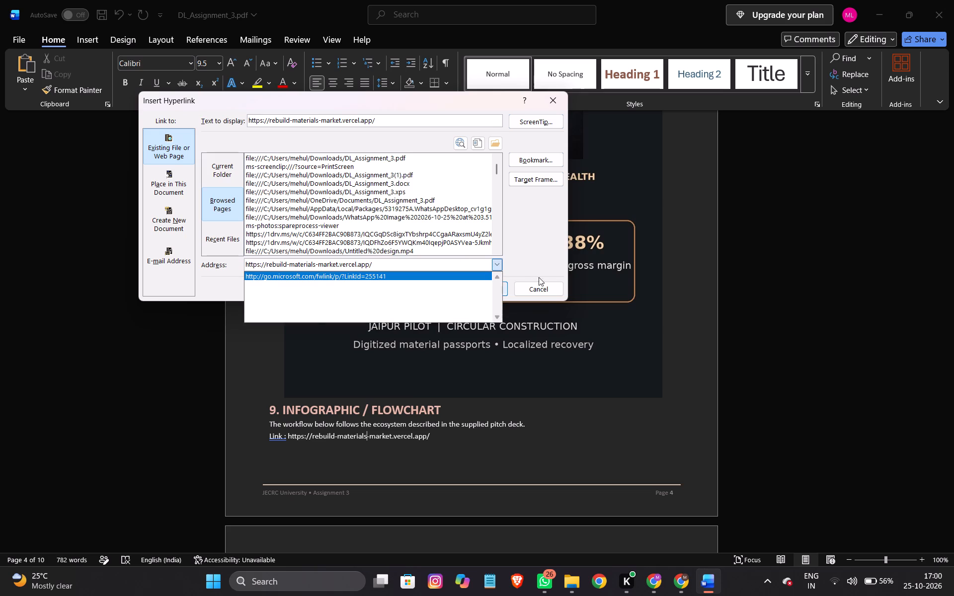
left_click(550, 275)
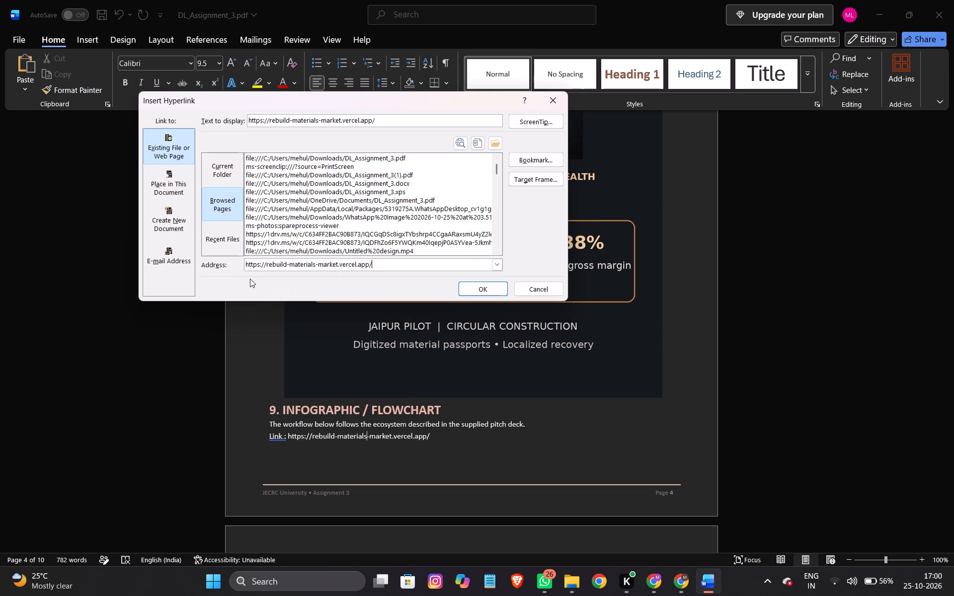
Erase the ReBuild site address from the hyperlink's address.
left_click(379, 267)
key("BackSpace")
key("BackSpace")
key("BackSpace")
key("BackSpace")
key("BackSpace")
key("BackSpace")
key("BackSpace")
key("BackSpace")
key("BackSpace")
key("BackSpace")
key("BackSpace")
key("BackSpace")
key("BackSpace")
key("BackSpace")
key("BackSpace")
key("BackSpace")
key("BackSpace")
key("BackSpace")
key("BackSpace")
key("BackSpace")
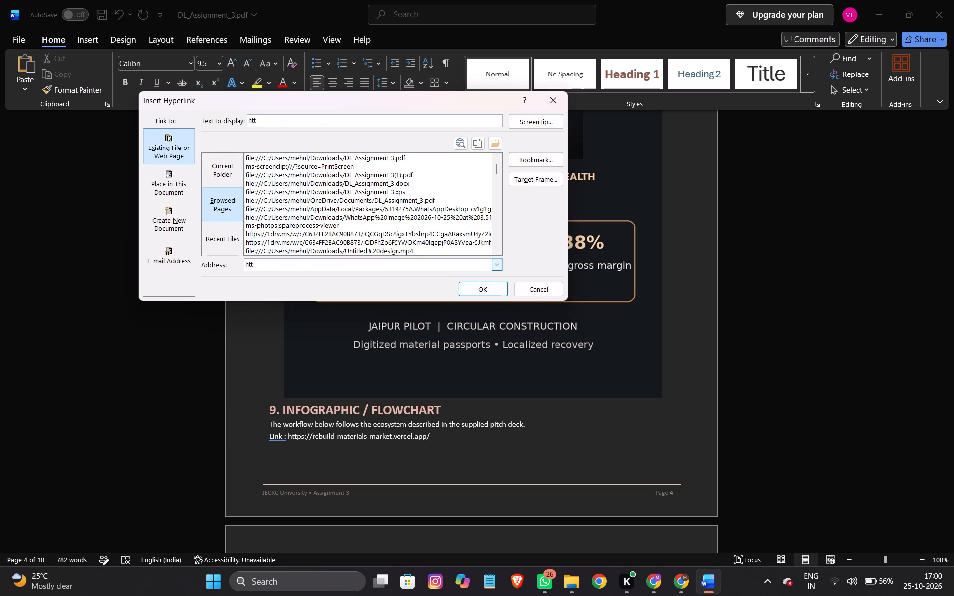
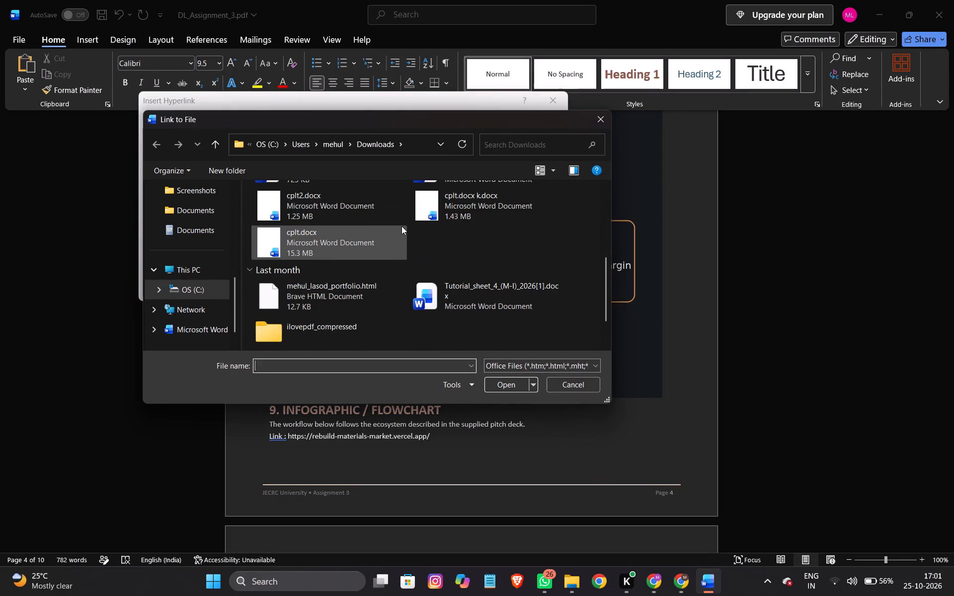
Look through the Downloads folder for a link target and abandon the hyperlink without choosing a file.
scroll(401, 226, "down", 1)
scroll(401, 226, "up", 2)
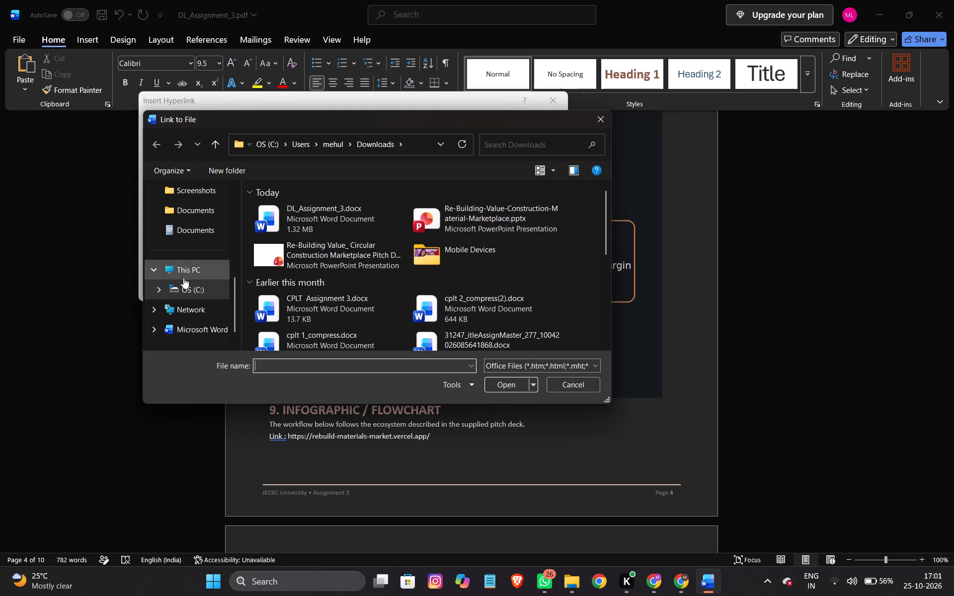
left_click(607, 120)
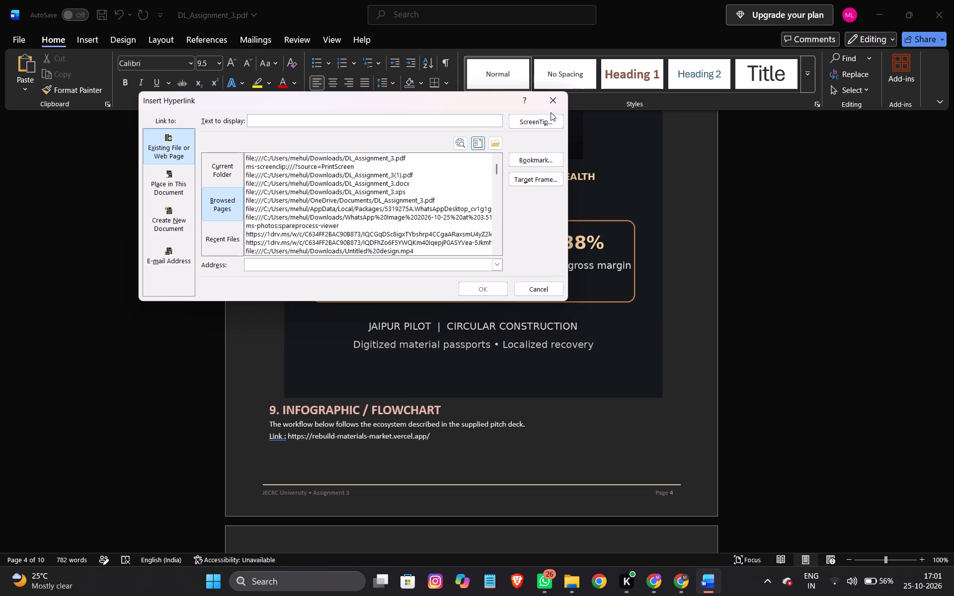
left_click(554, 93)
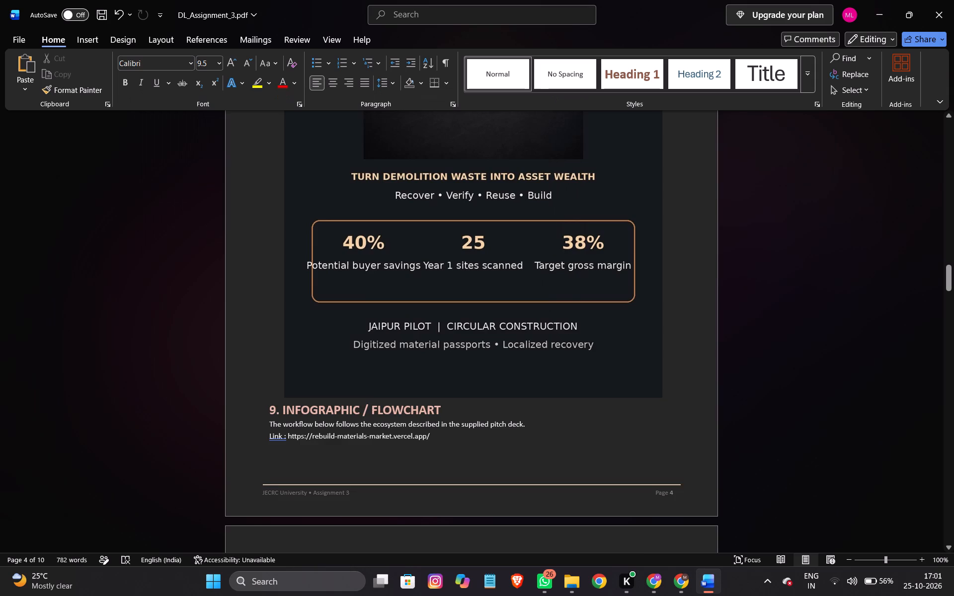
Review the document from section 9 through the pitch presentation slides to the Prompt Screen Shorts heading.
scroll(466, 262, "down", 2)
left_click(360, 251)
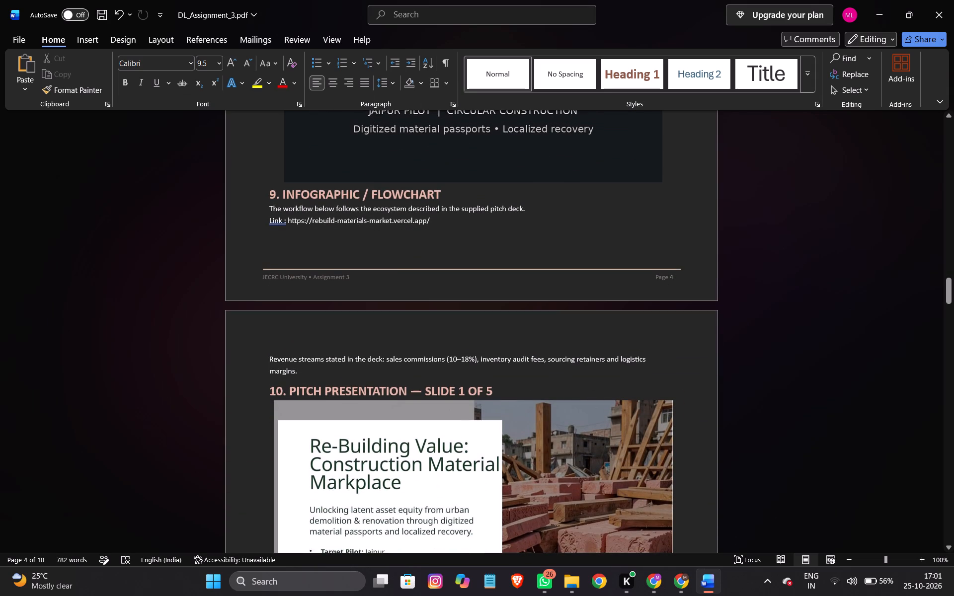
scroll(456, 416, "down", 2)
scroll(456, 416, "up", 1)
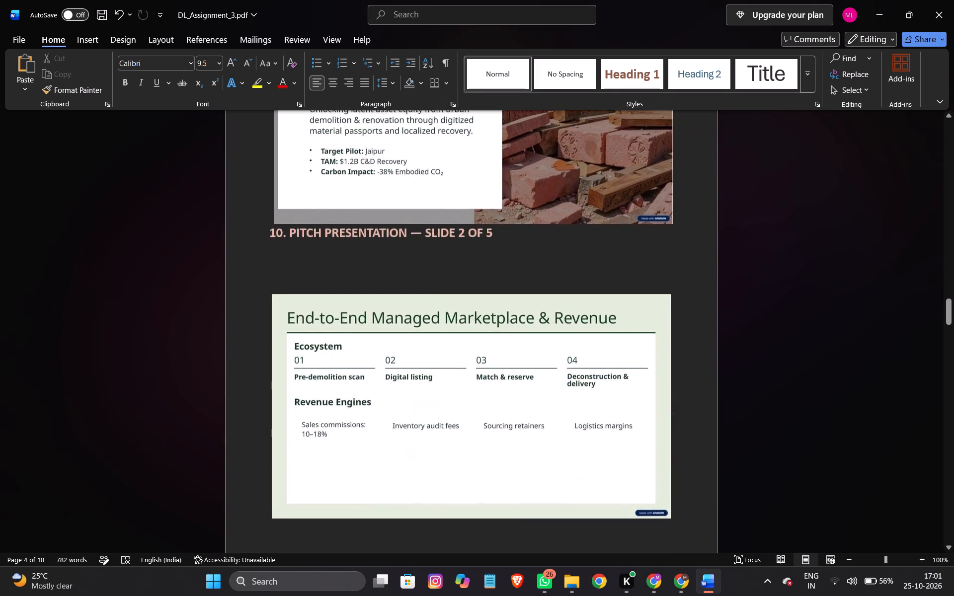
scroll(456, 416, "up", 3)
scroll(456, 416, "down", 1)
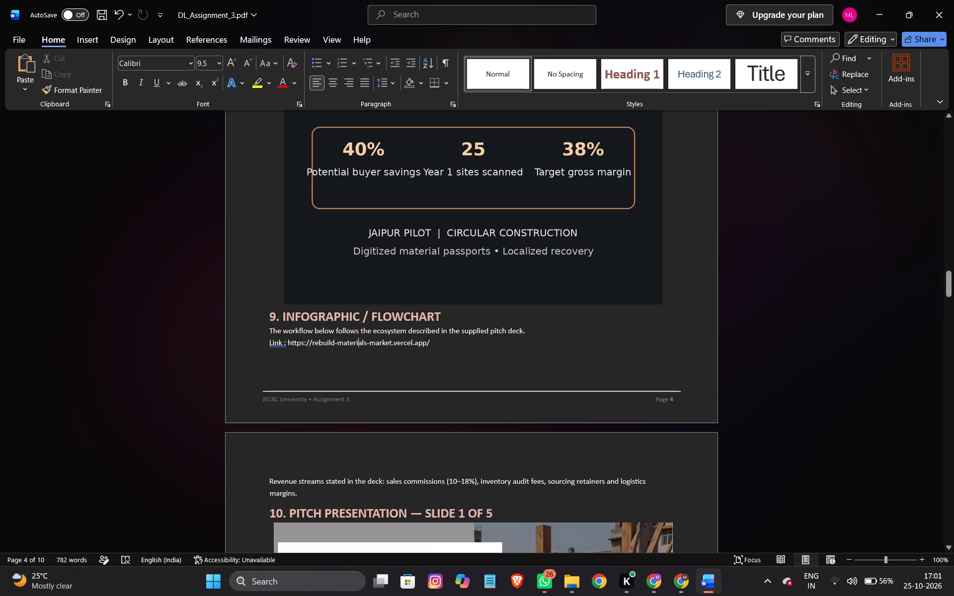
left_click(289, 349)
scroll(397, 371, "down", 3)
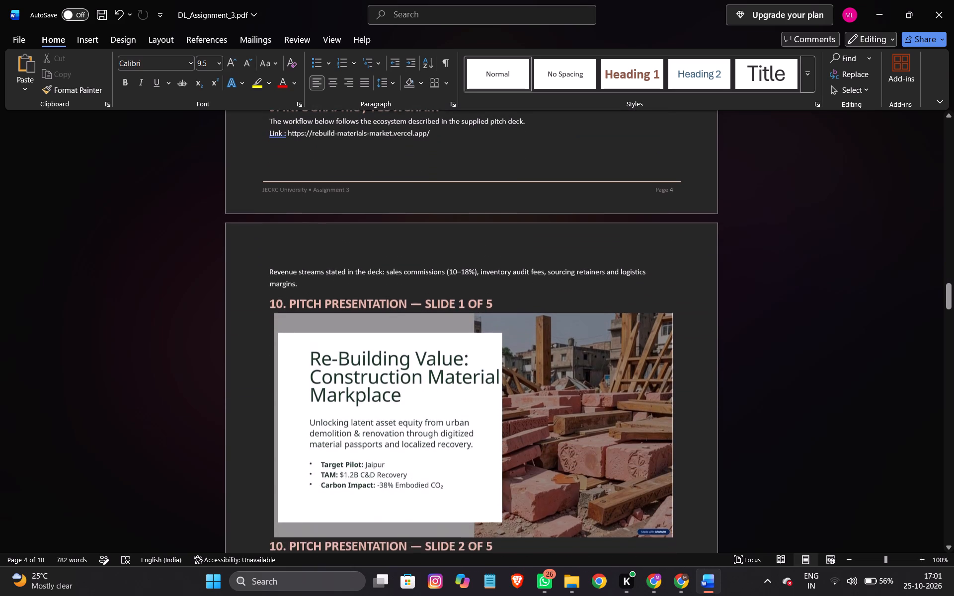
scroll(397, 371, "down", 1)
scroll(397, 371, "up", 1)
scroll(397, 371, "down", 8)
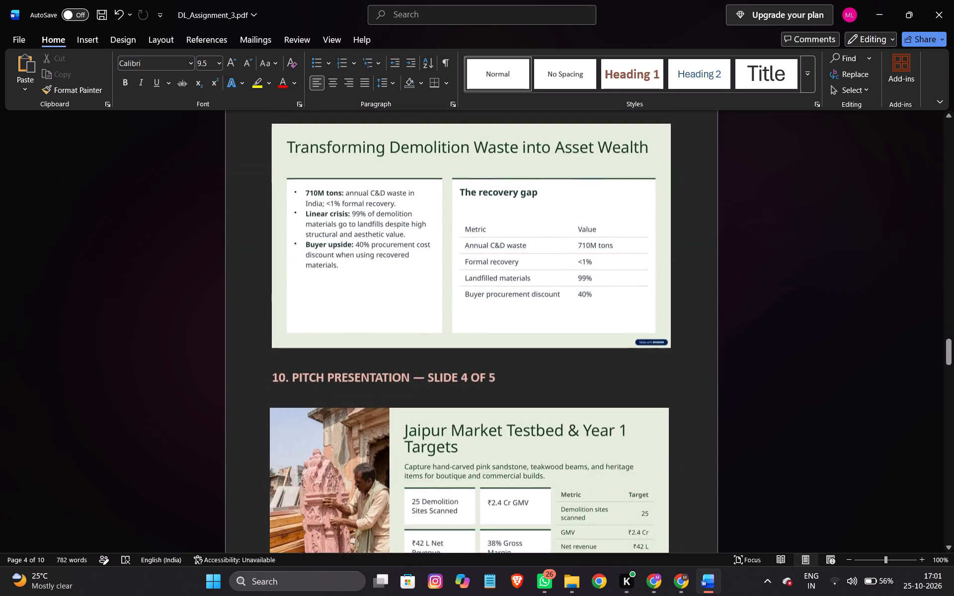
scroll(397, 371, "down", 3)
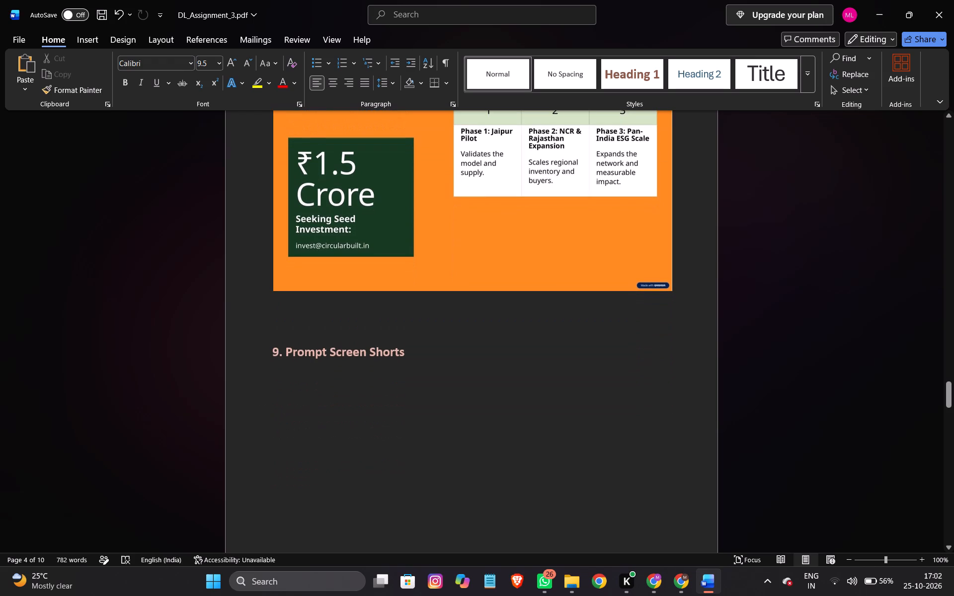
Insert Screenshot 2026-10-25 161519.png and Screenshot 2026-10-25 161738.png from the Screenshots folder below the Prompt Screen Shorts heading.
left_click(284, 377)
key("BackSpace")
key("BackSpace")
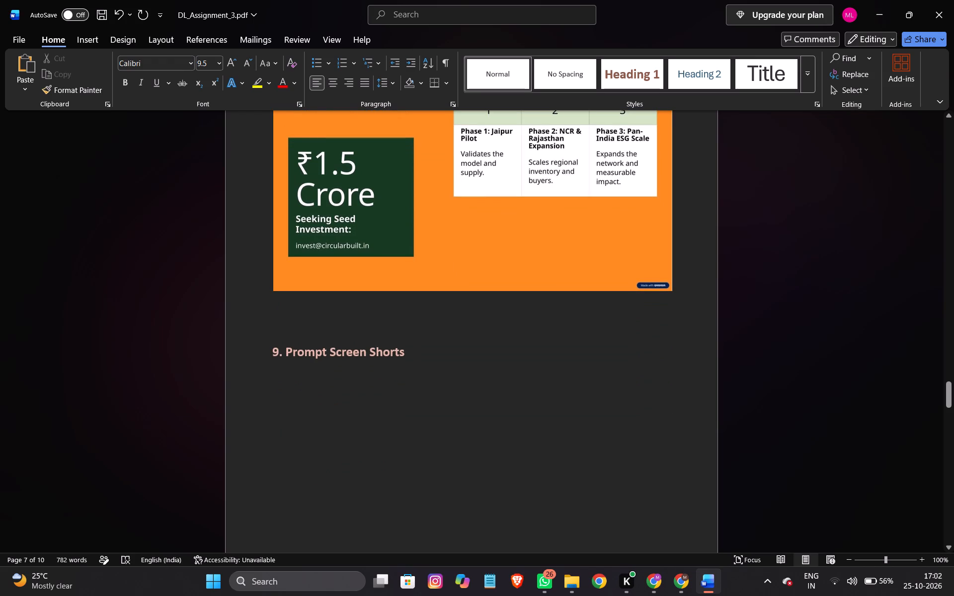
double_click(266, 380)
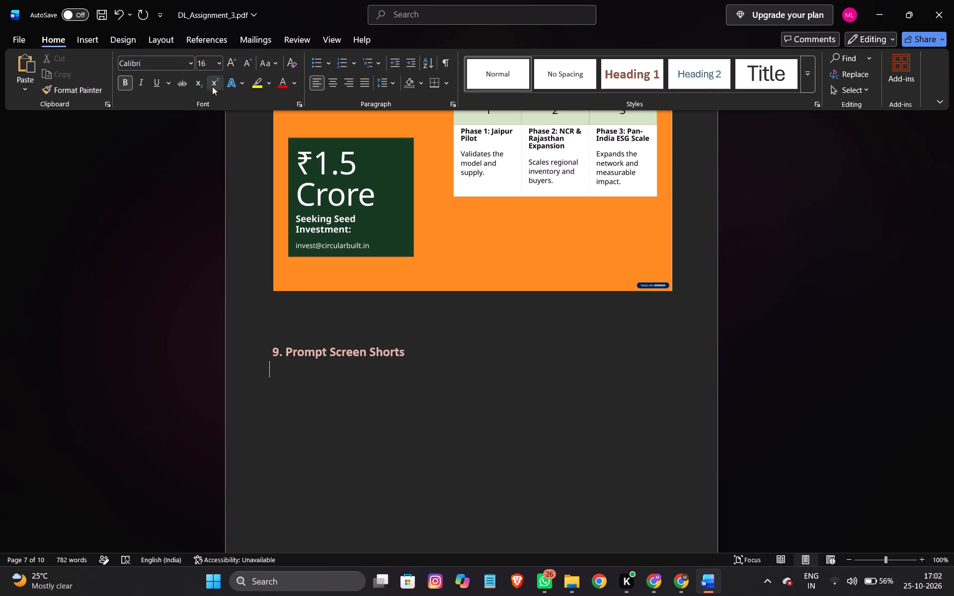
left_click(90, 41)
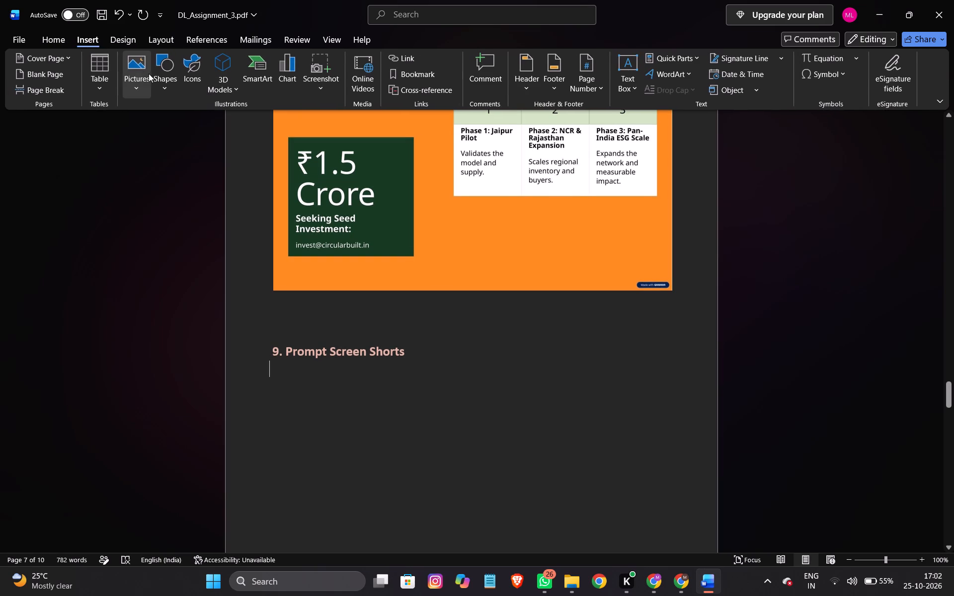
left_click(138, 88)
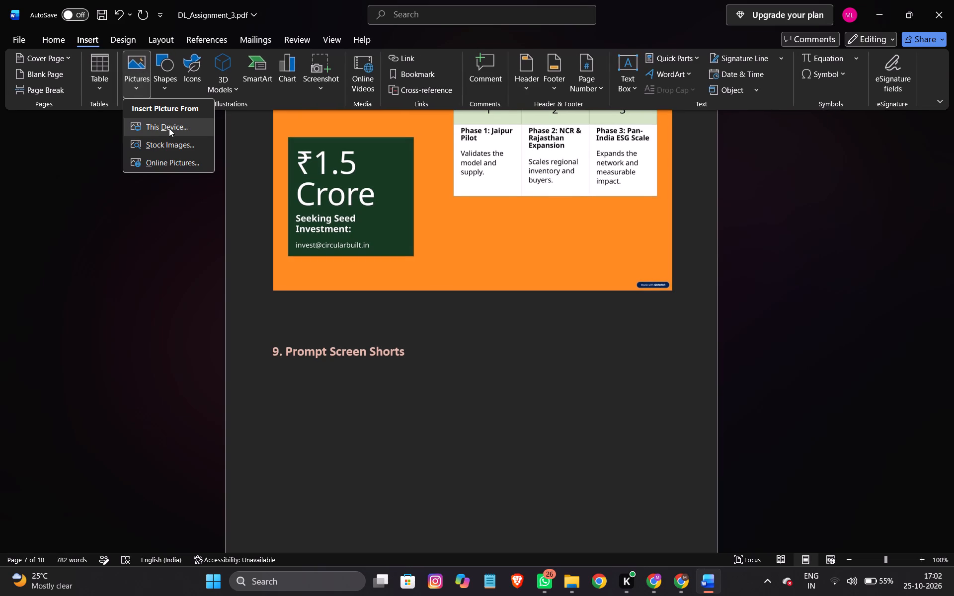
left_click(169, 128)
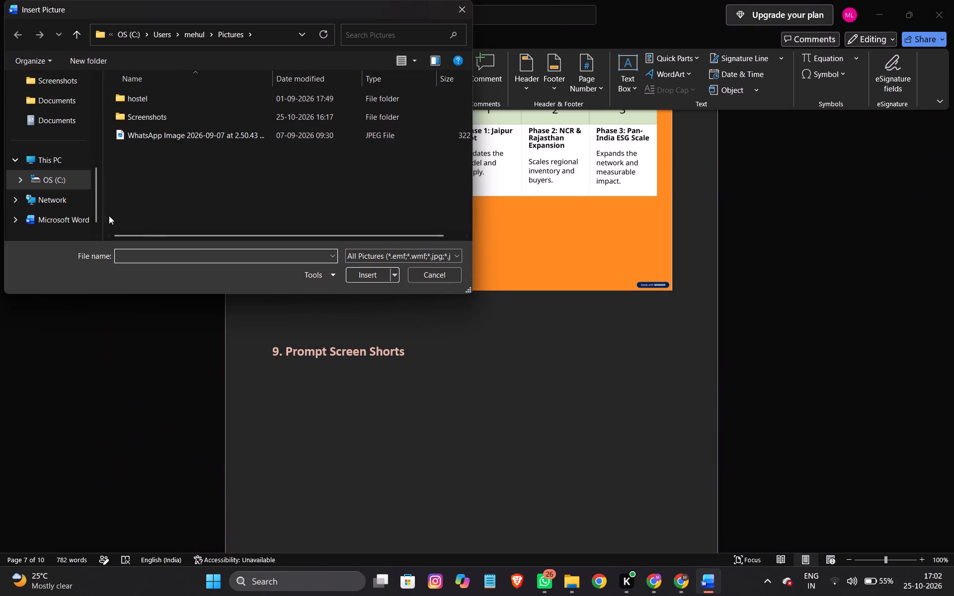
left_click(153, 114)
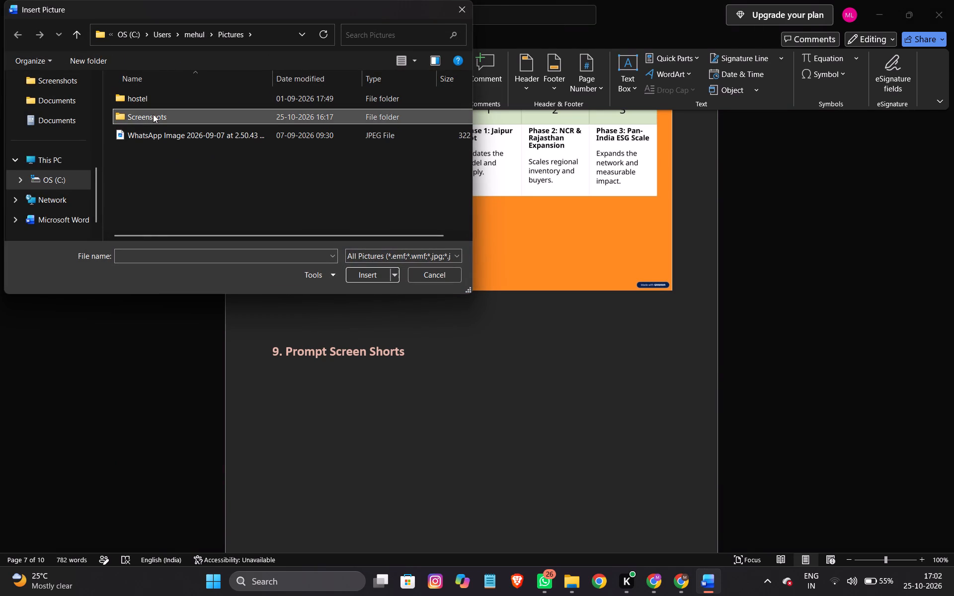
double_click(153, 114)
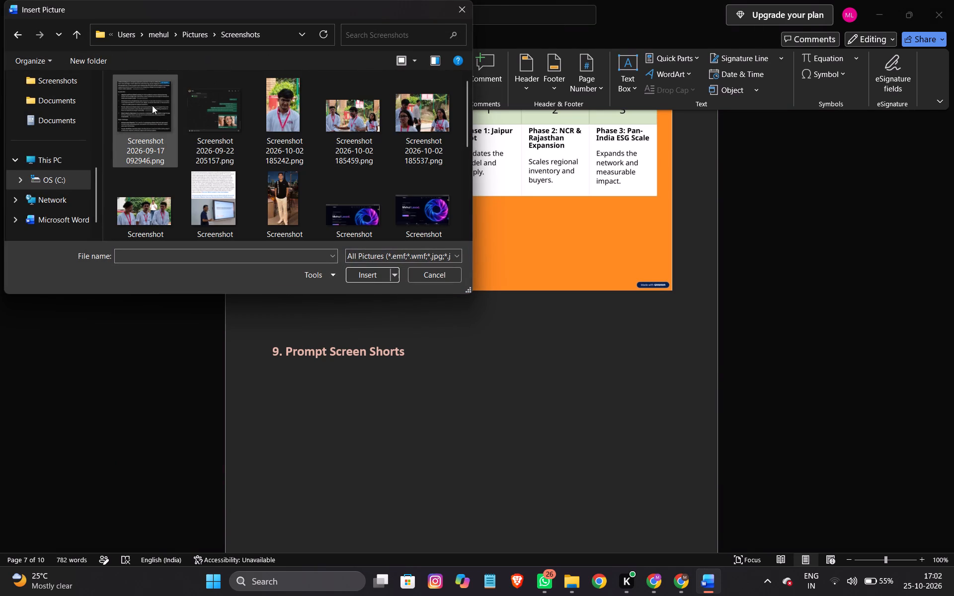
scroll(148, 107, "down", 7)
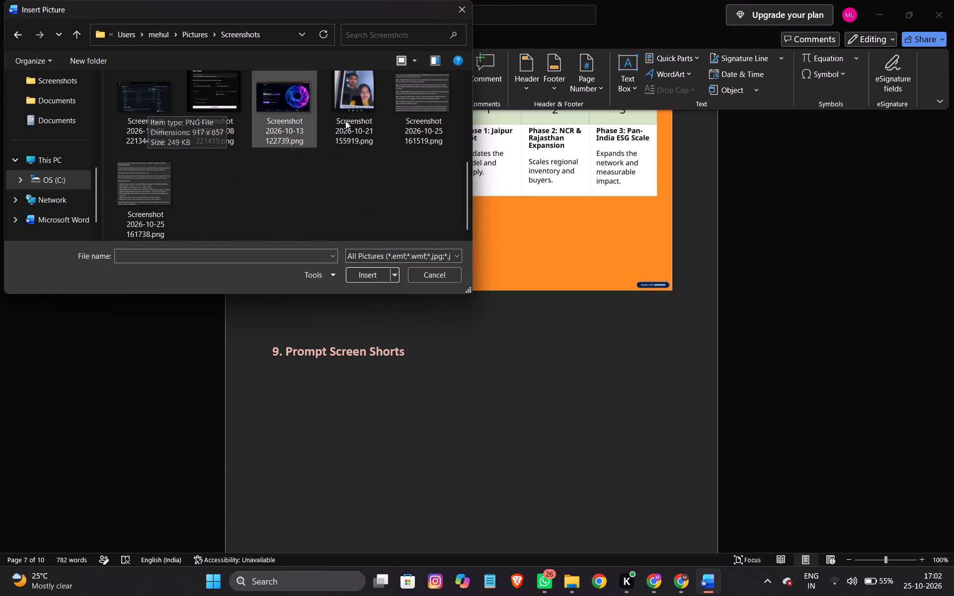
left_click(414, 104)
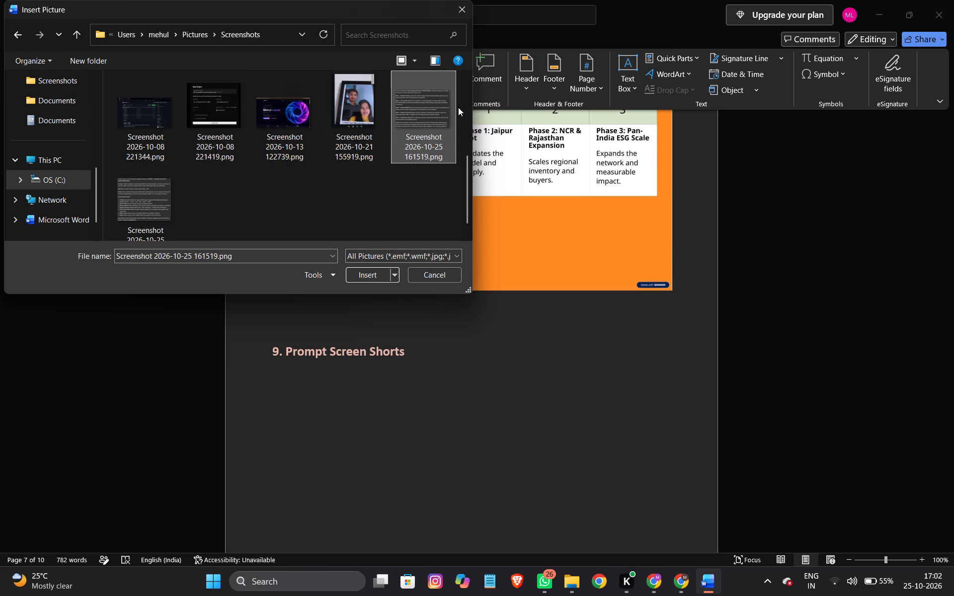
key("shift+Down")
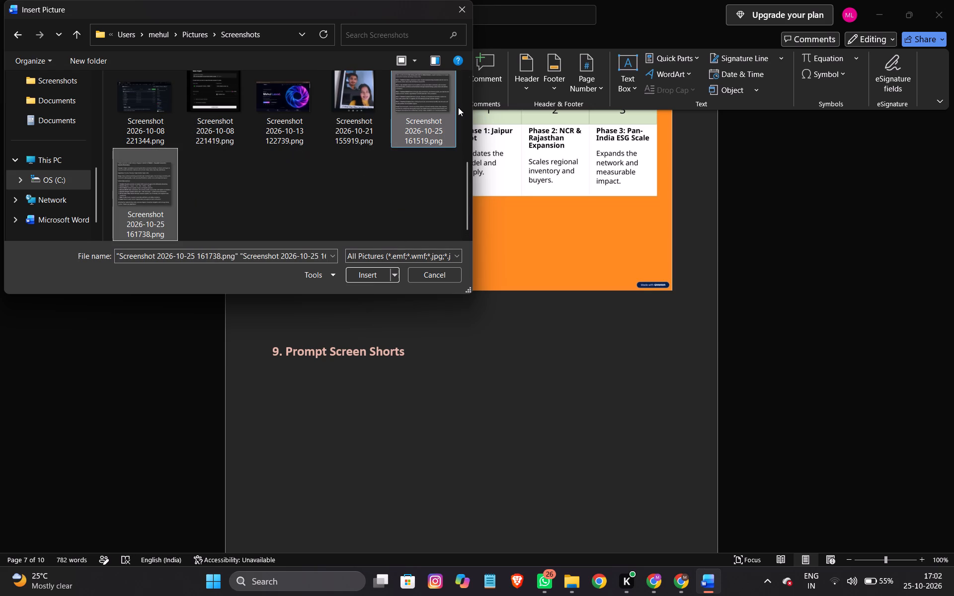
left_click(371, 275)
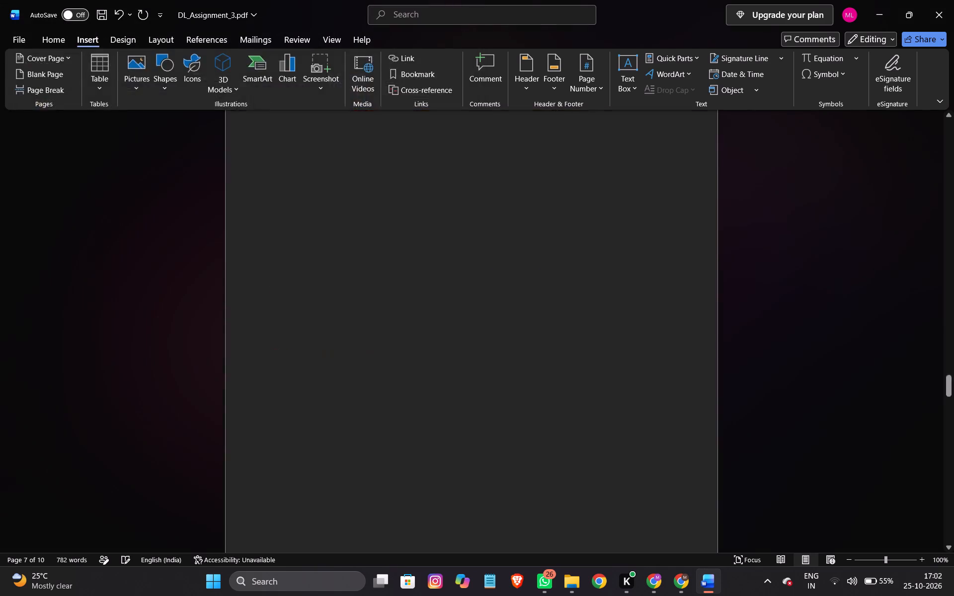
Check where the two prompt screenshots and the Prompt Screen Shorts heading sit on the pages after the last slide.
scroll(414, 346, "up", 5)
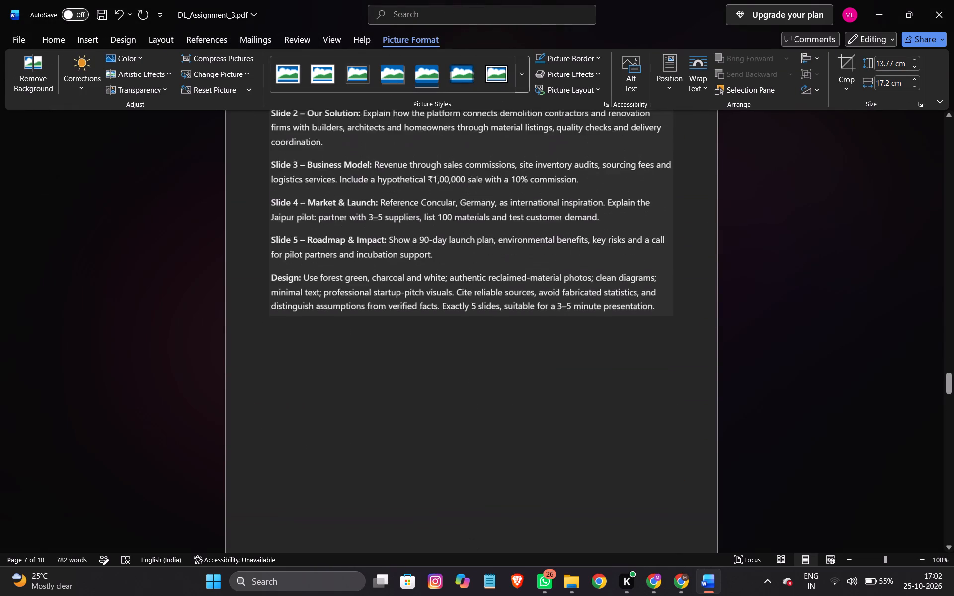
scroll(414, 346, "down", 6)
scroll(414, 346, "up", 2)
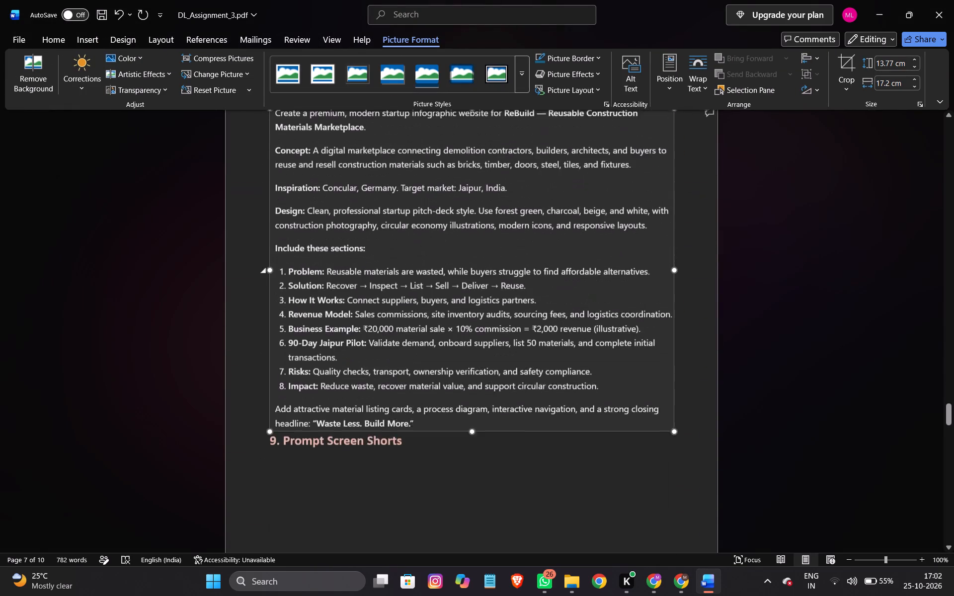
scroll(414, 346, "up", 7)
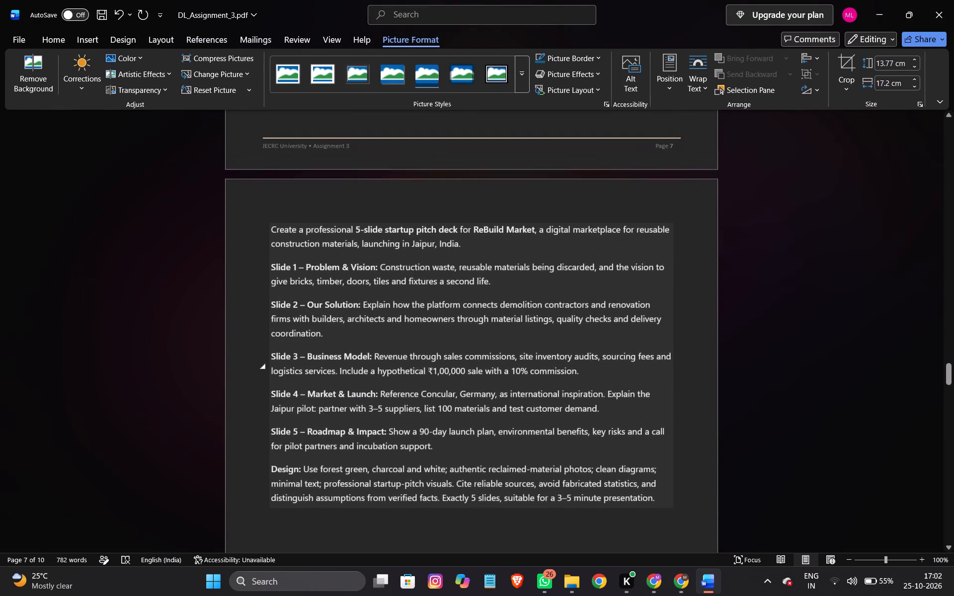
scroll(414, 346, "up", 7)
scroll(414, 346, "down", 11)
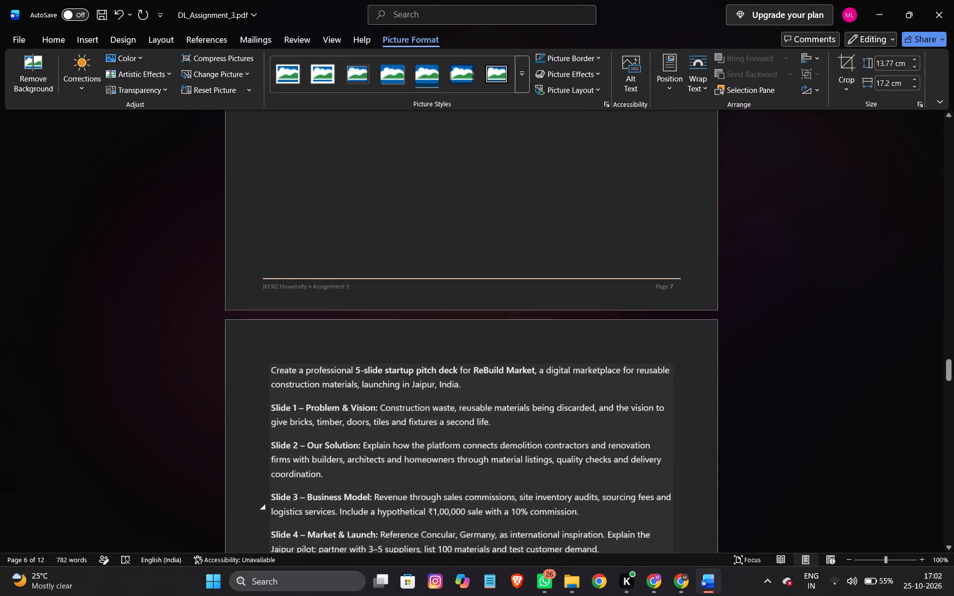
scroll(414, 346, "down", 9)
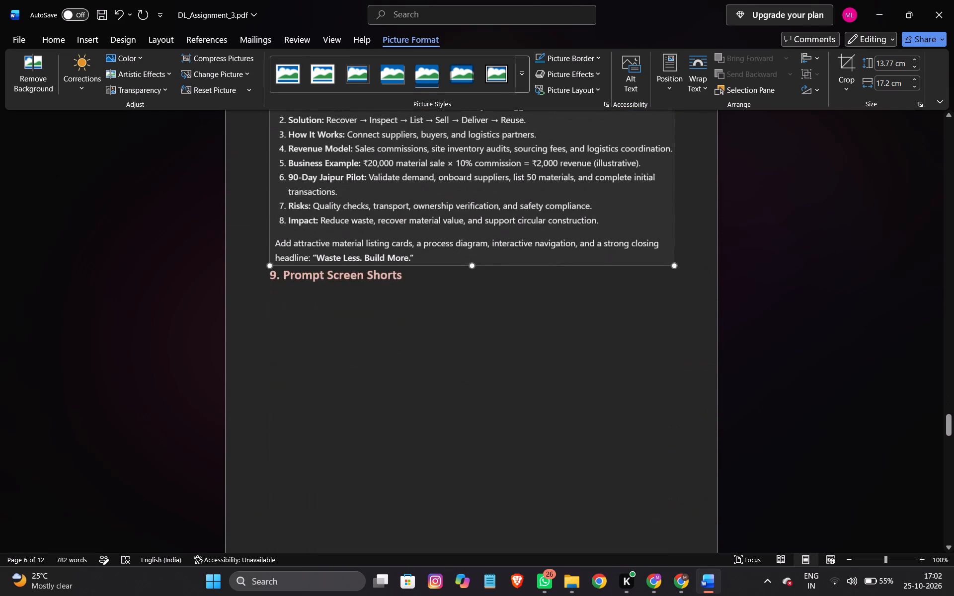
scroll(414, 346, "down", 1)
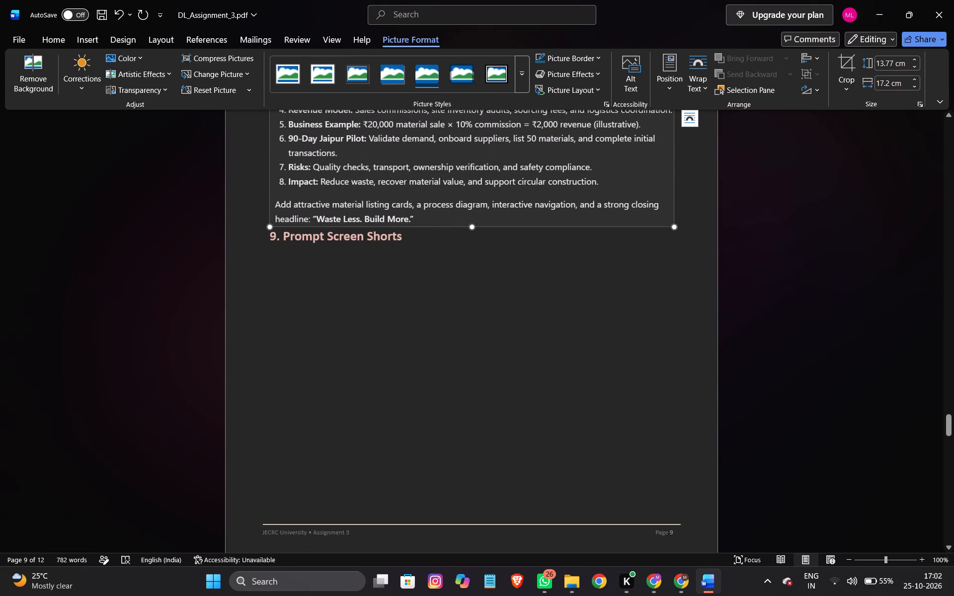
Move the "9. Prompt Screen Shorts" heading from below the infographic prompt screenshot to the space beneath the orange investment slide.
left_click_drag(264, 235, 406, 239)
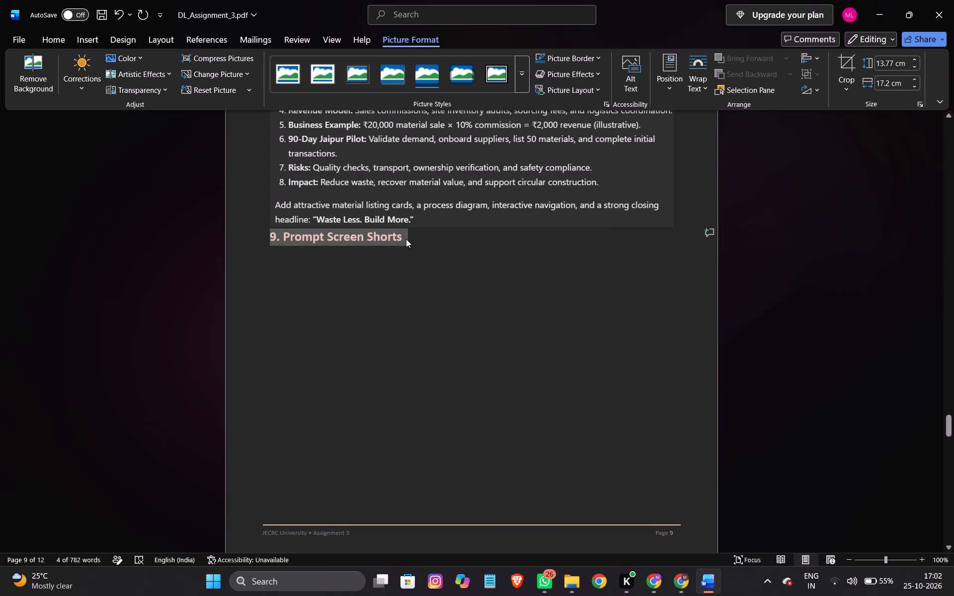
key("ctrl+c")
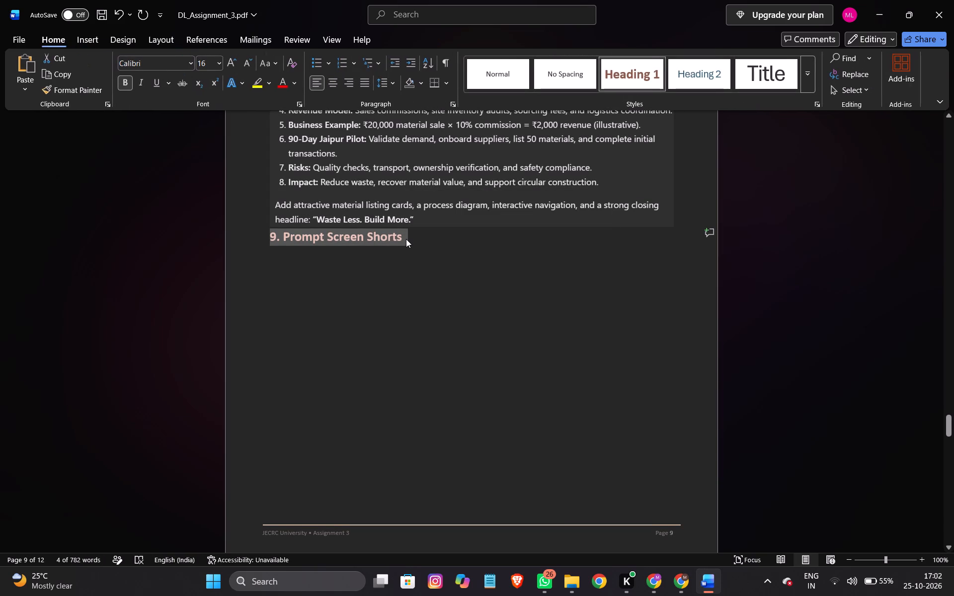
key("BackSpace")
scroll(406, 239, "up", 4)
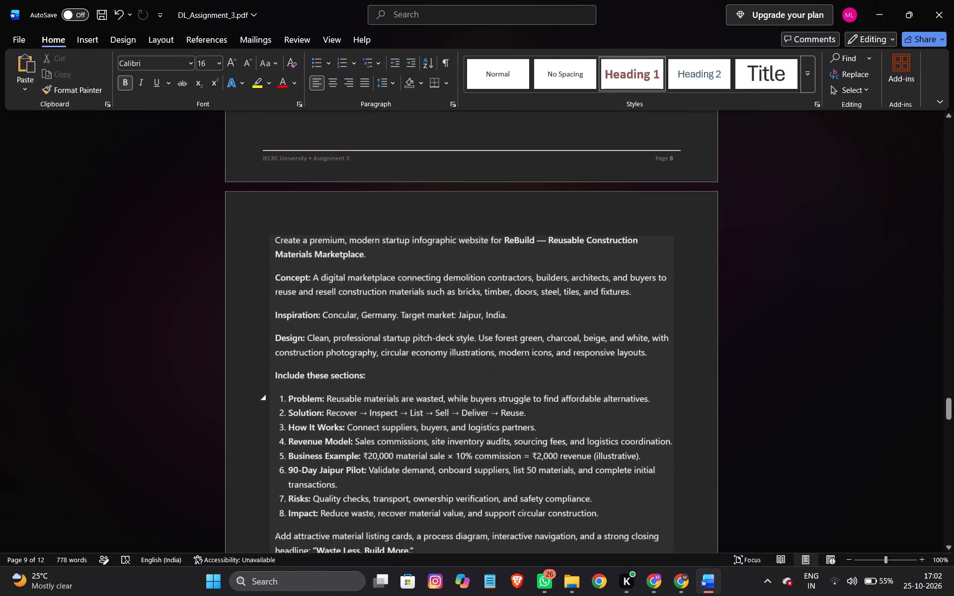
scroll(406, 239, "up", 7)
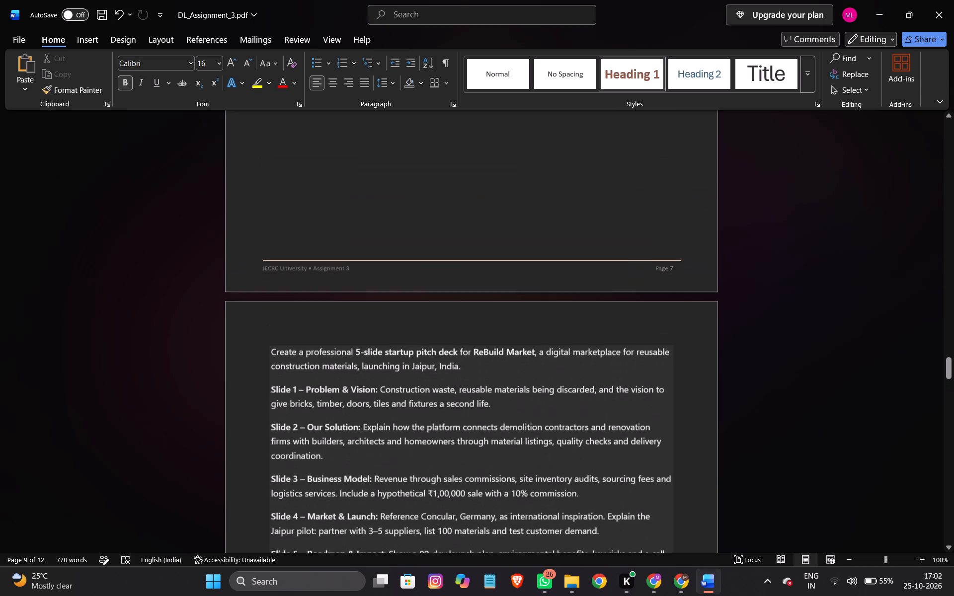
scroll(406, 239, "up", 1)
left_click(406, 239)
scroll(406, 239, "up", 4)
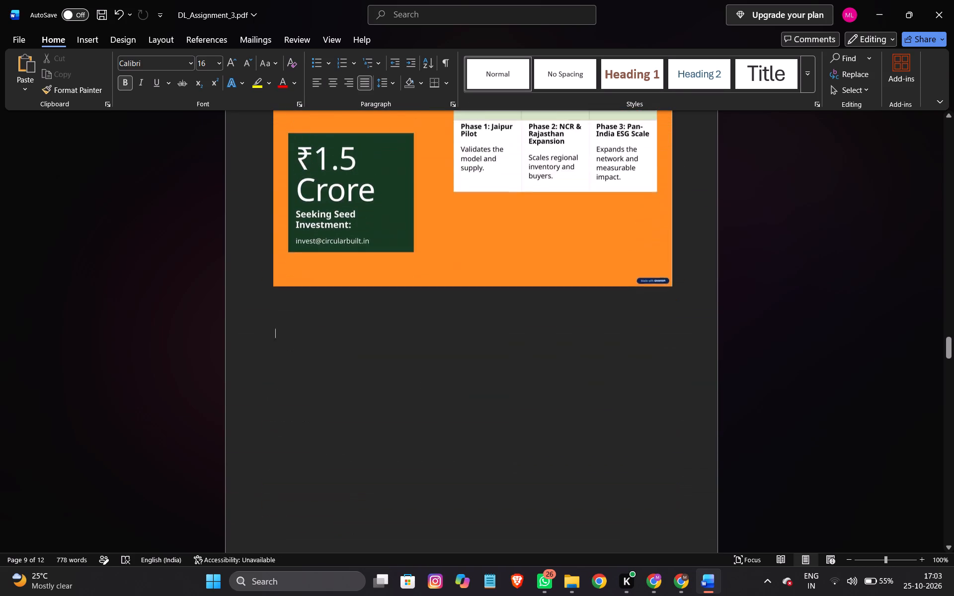
scroll(406, 239, "up", 1)
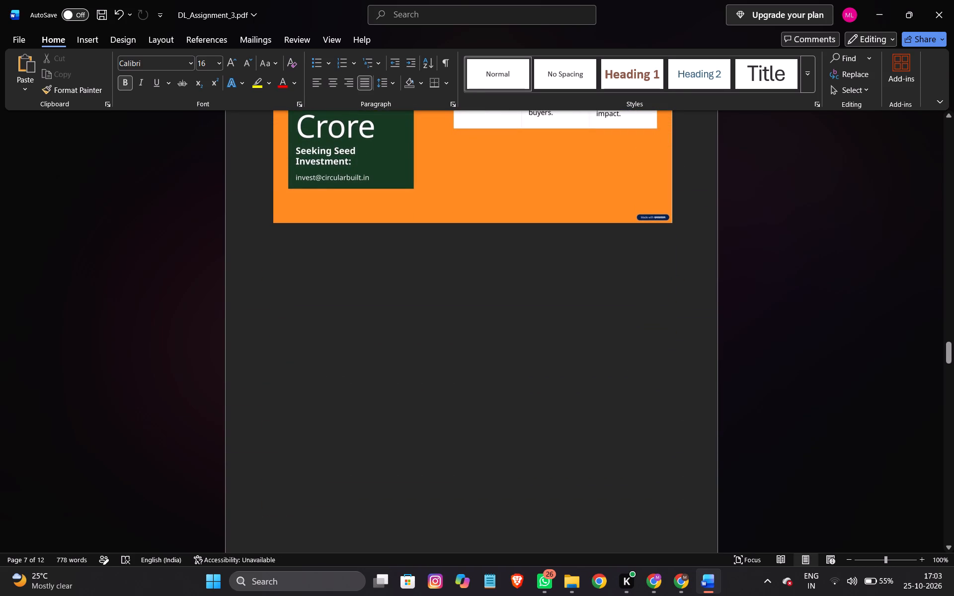
key("ctrl+v")
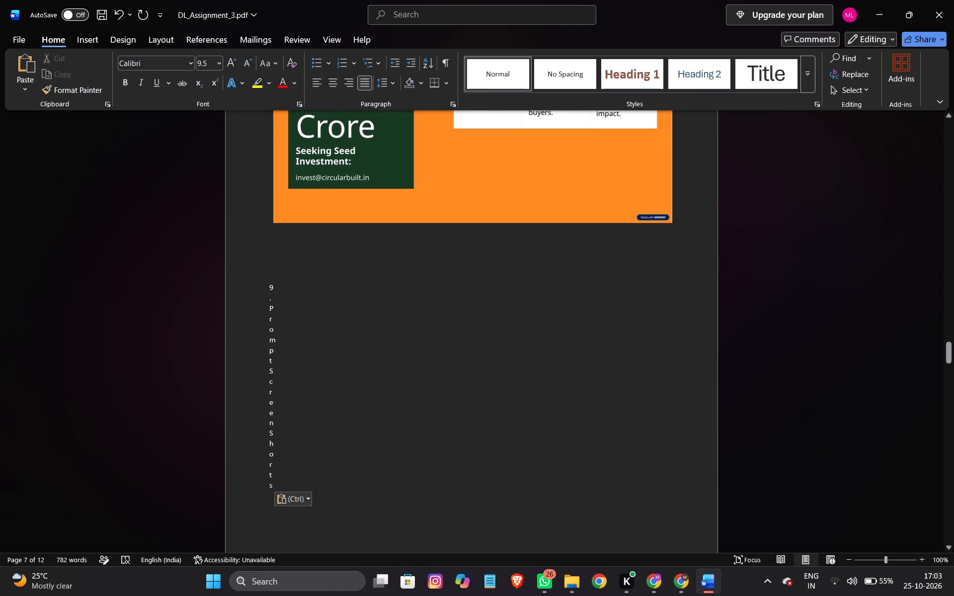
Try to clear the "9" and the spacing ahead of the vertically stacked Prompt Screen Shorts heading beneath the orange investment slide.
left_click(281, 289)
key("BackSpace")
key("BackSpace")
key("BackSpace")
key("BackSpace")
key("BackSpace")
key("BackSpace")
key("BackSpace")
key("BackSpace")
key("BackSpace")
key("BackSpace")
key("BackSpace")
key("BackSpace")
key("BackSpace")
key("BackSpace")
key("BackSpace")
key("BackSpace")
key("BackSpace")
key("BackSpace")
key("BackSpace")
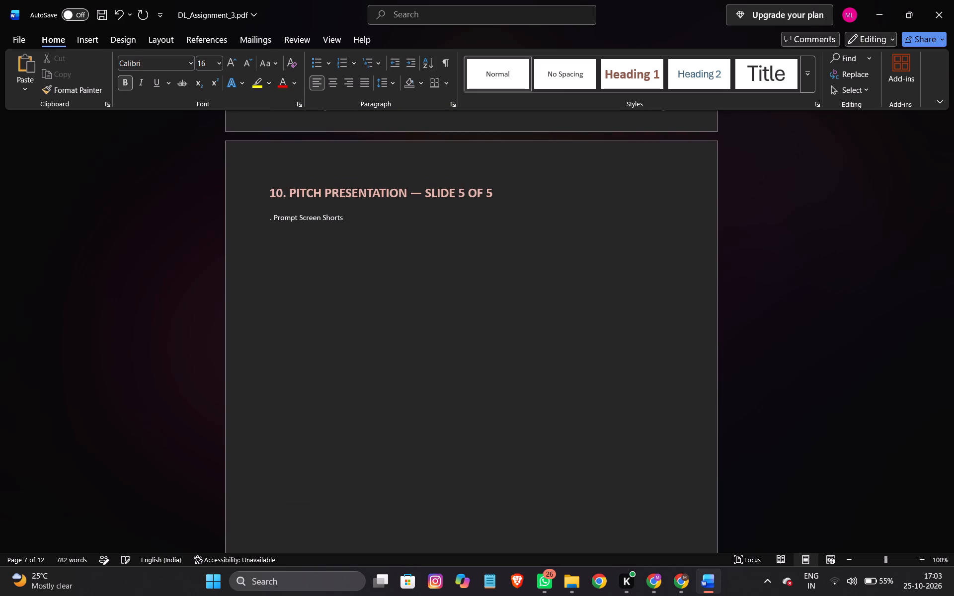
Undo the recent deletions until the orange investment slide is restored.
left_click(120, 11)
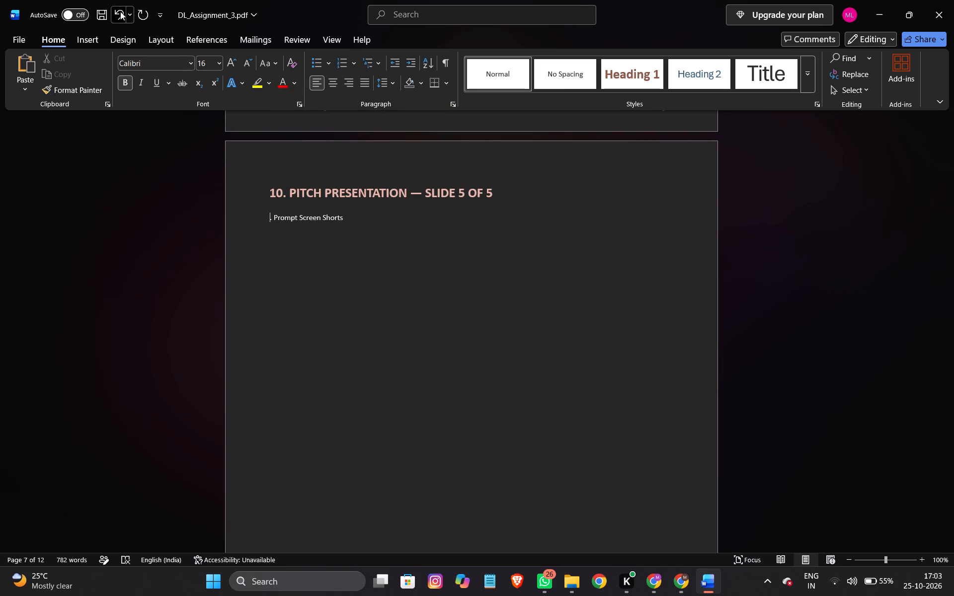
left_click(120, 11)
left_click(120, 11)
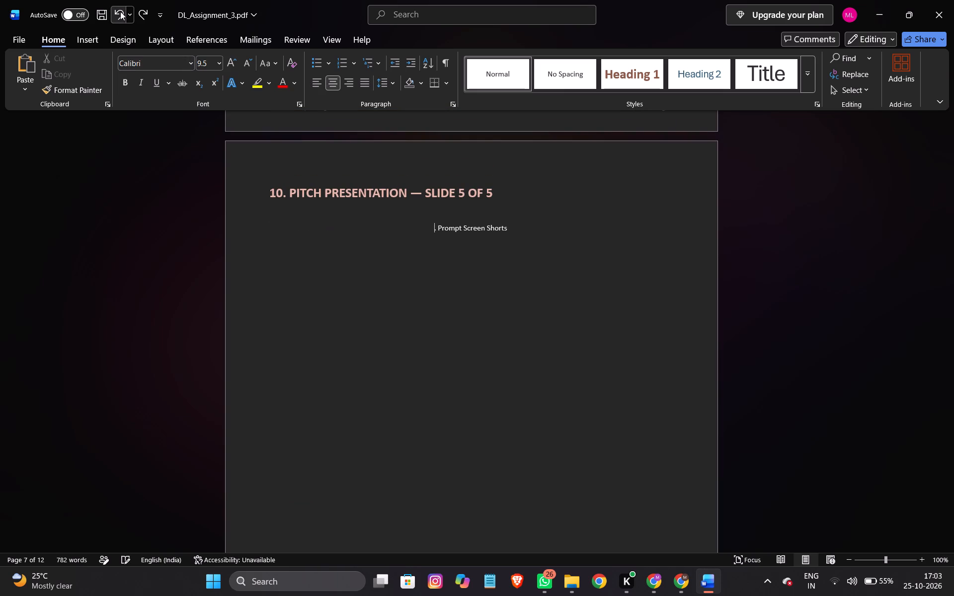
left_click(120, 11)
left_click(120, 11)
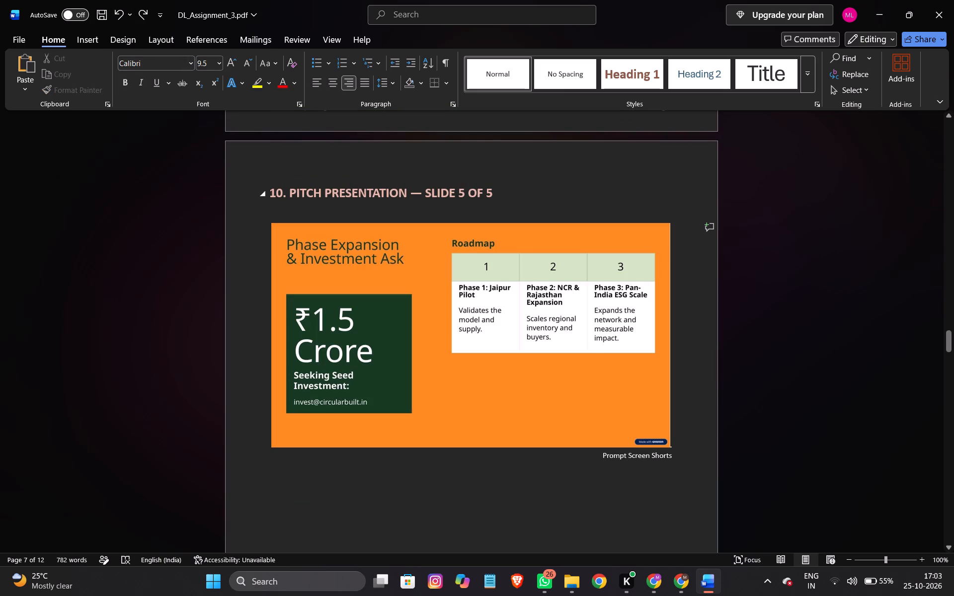
Delete the leftover right-aligned "Prompt Screen Shorts" text beneath the orange investment slide.
scroll(422, 362, "down", 2)
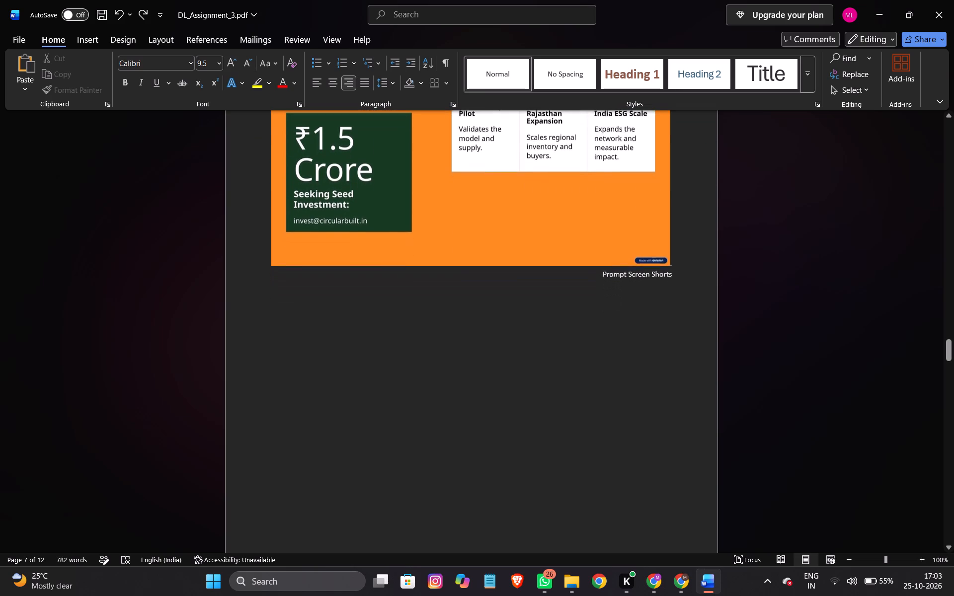
left_click(678, 271)
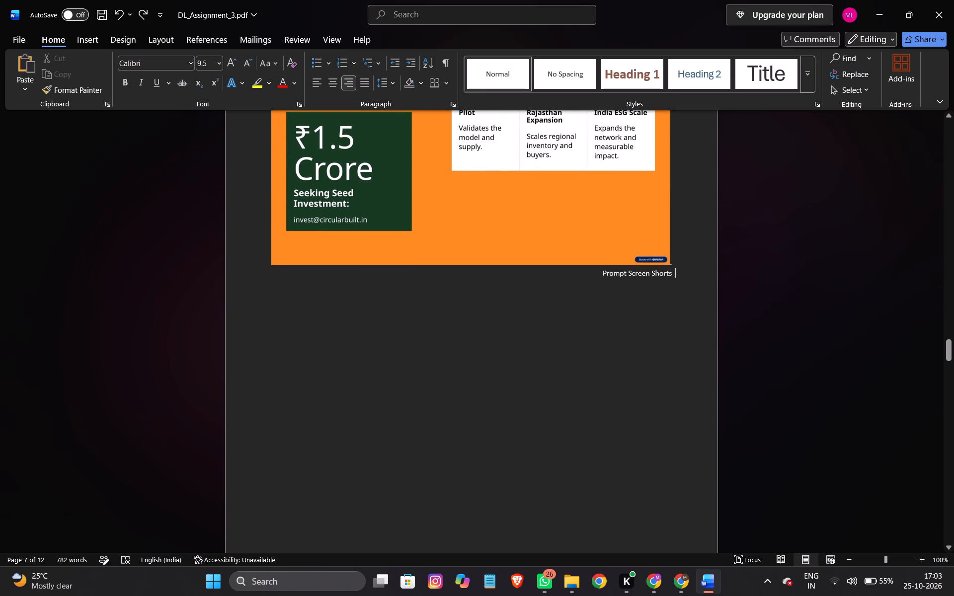
key("BackSpace")
key("BackSpace")
key("BackSpace")
key("BackSpace")
key("BackSpace")
key("BackSpace")
key("BackSpace")
key("BackSpace")
key("BackSpace")
key("BackSpace")
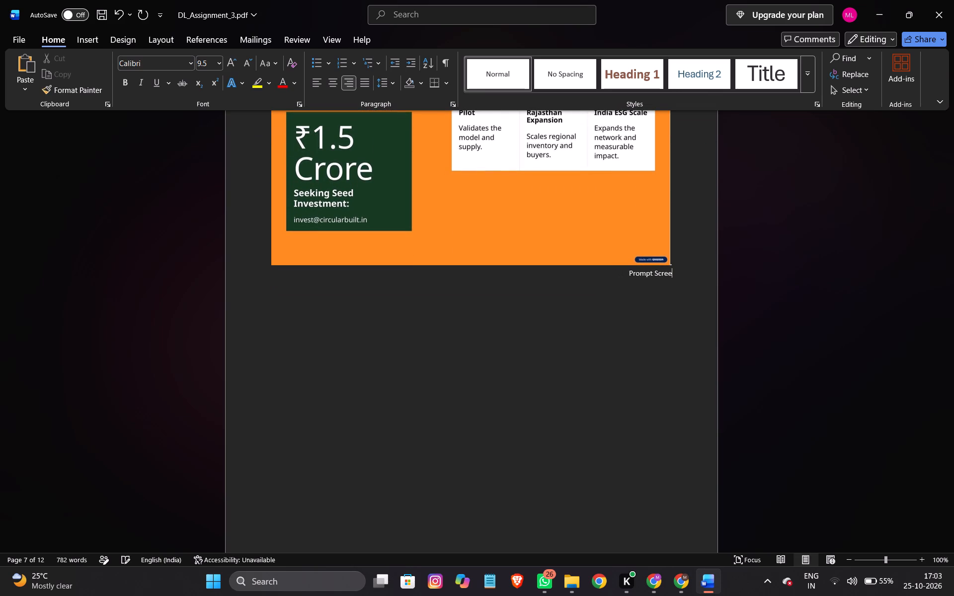
key("BackSpace")
key("BackSpace")
key("BackSpace")
key("BackSpace")
key("BackSpace")
key("BackSpace")
key("BackSpace")
key("BackSpace")
key("BackSpace")
key("BackSpace")
key("BackSpace")
key("BackSpace")
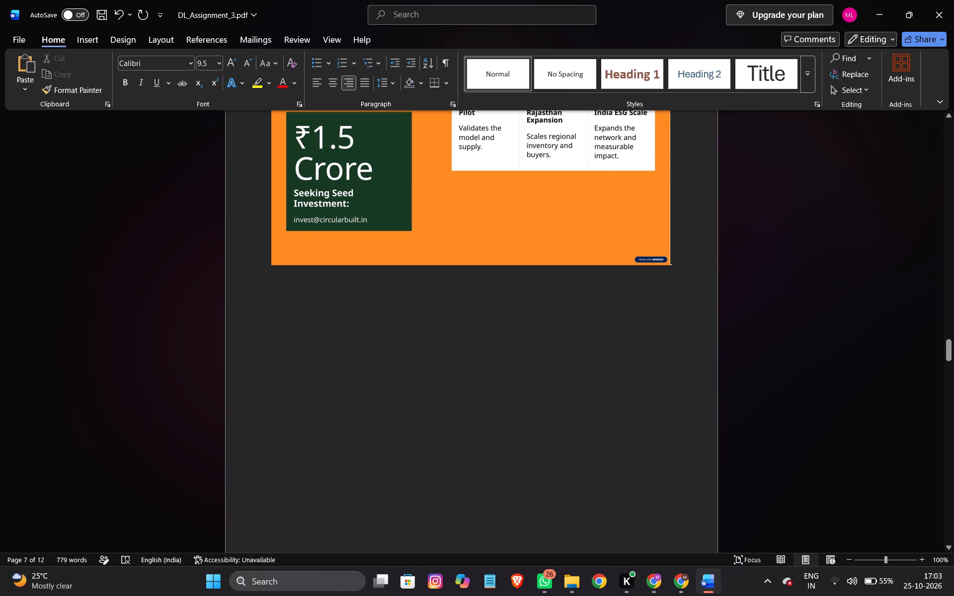
Paste the "9. Prompt Screen Shorts" line left-aligned in the blank space below the orange investment slide.
double_click(265, 290)
left_click(264, 467)
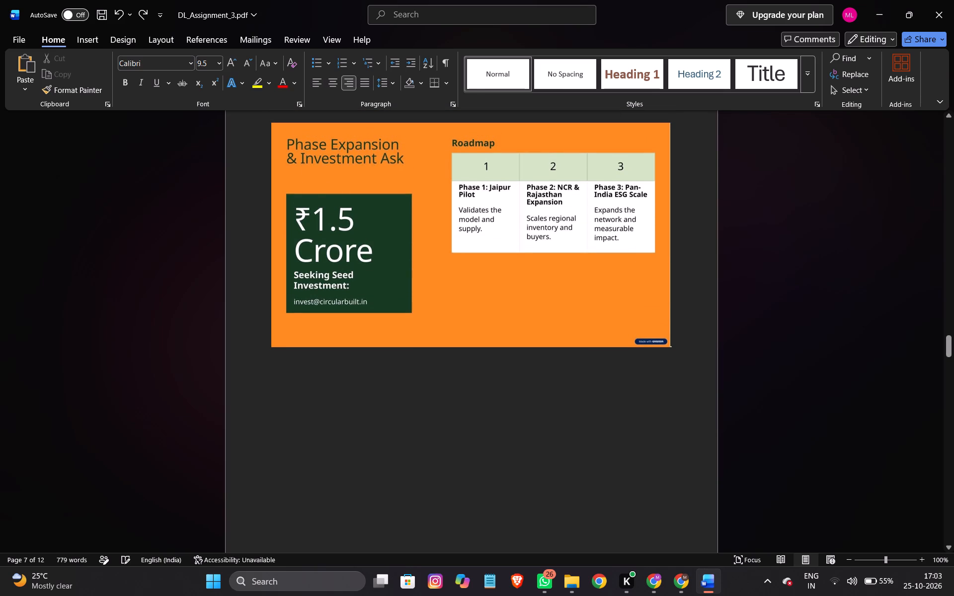
double_click(271, 390)
key("ctrl+v")
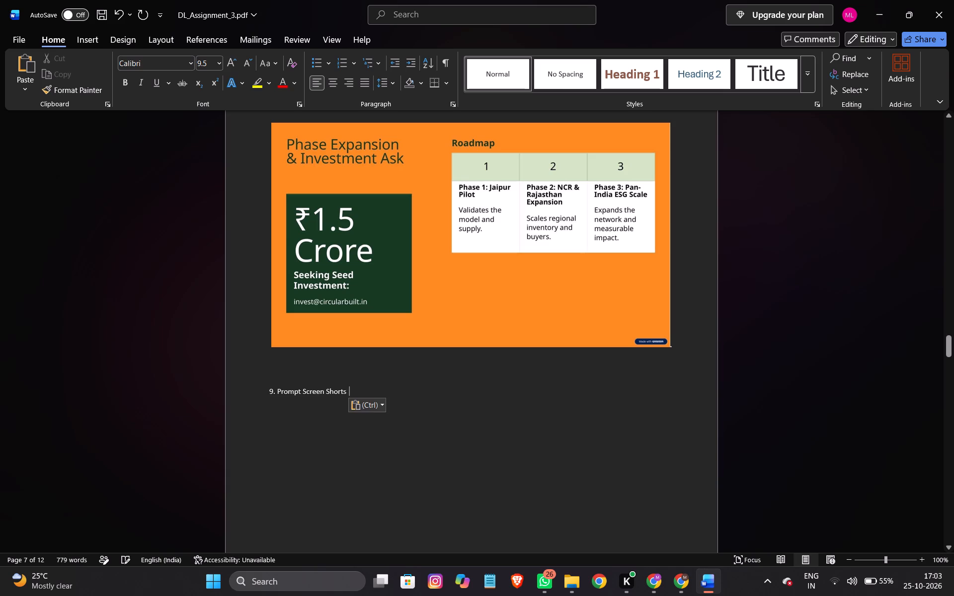
Apply the Heading 1 style to the pasted "9. Prompt Screen Shorts" line.
right_click(299, 394)
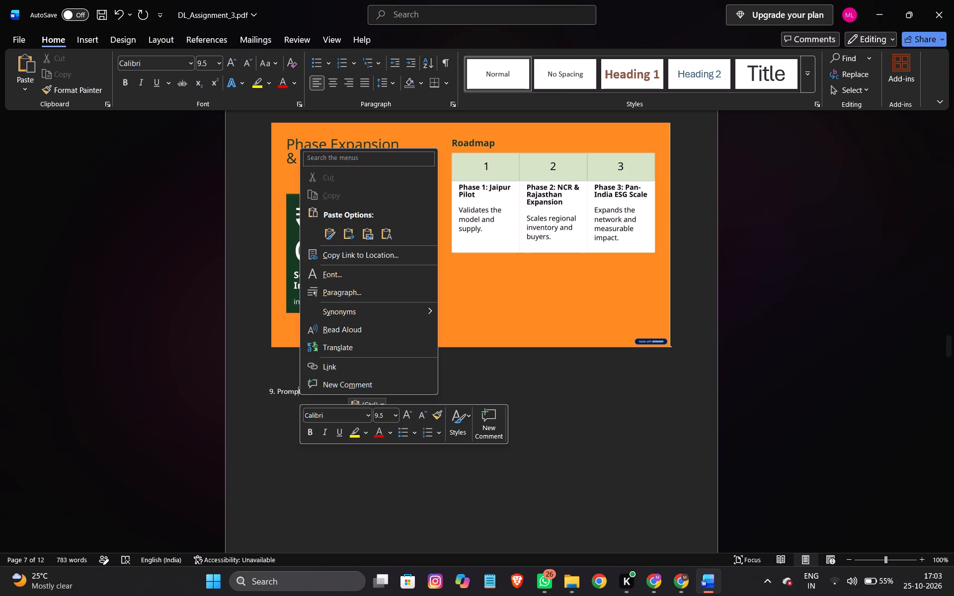
left_click(460, 435)
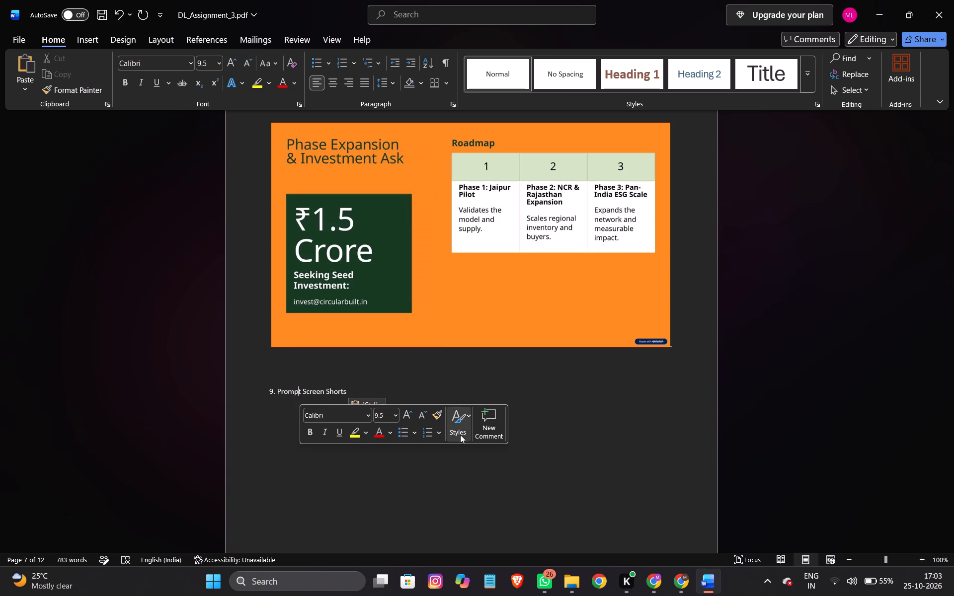
left_click(614, 226)
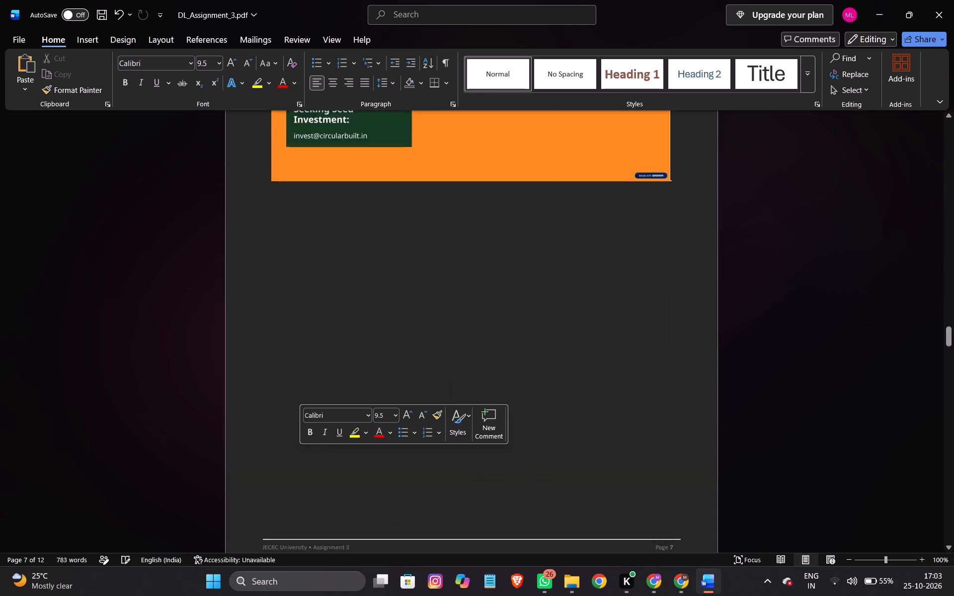
scroll(389, 363, "up", 3)
scroll(389, 363, "down", 2)
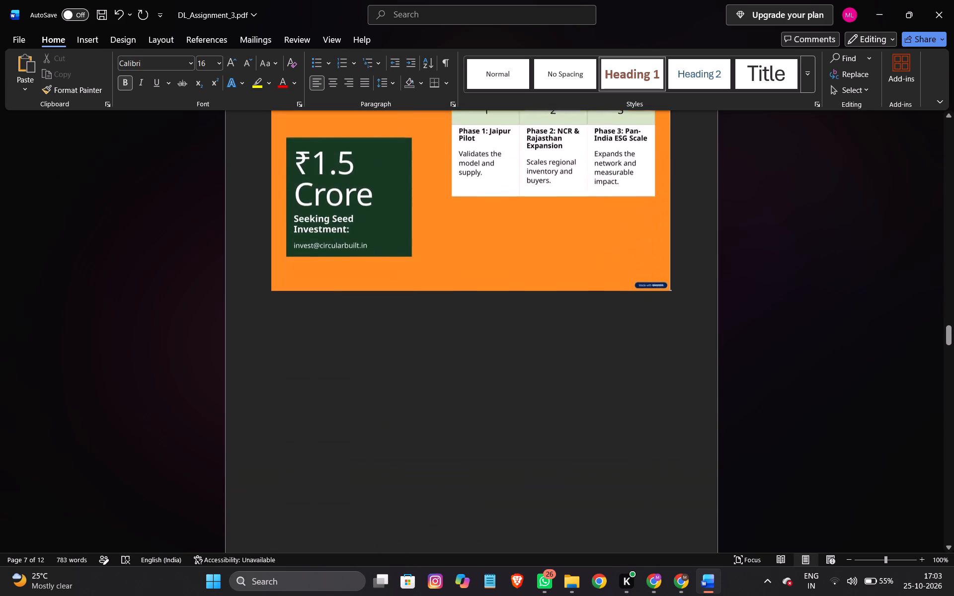
scroll(389, 363, "down", 2)
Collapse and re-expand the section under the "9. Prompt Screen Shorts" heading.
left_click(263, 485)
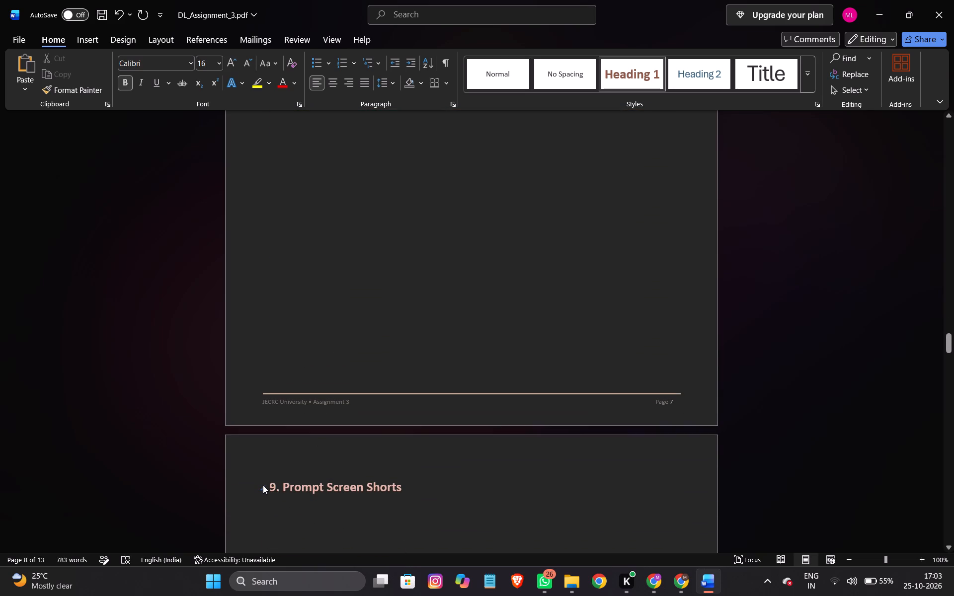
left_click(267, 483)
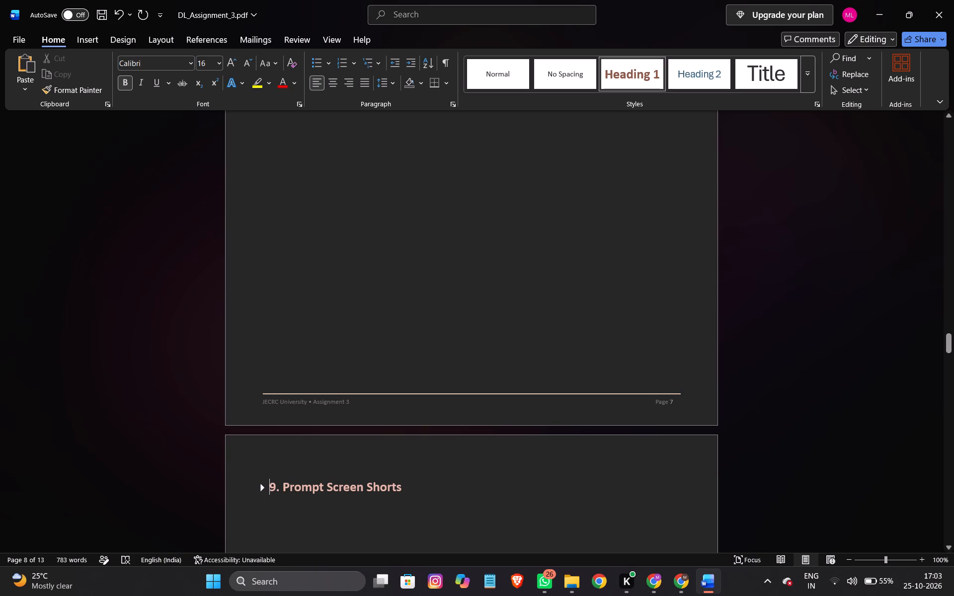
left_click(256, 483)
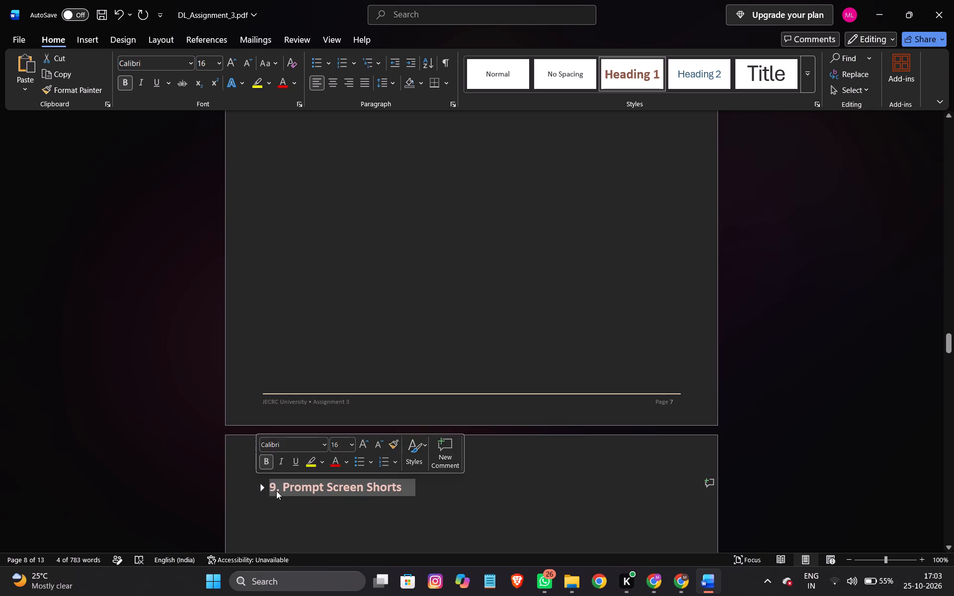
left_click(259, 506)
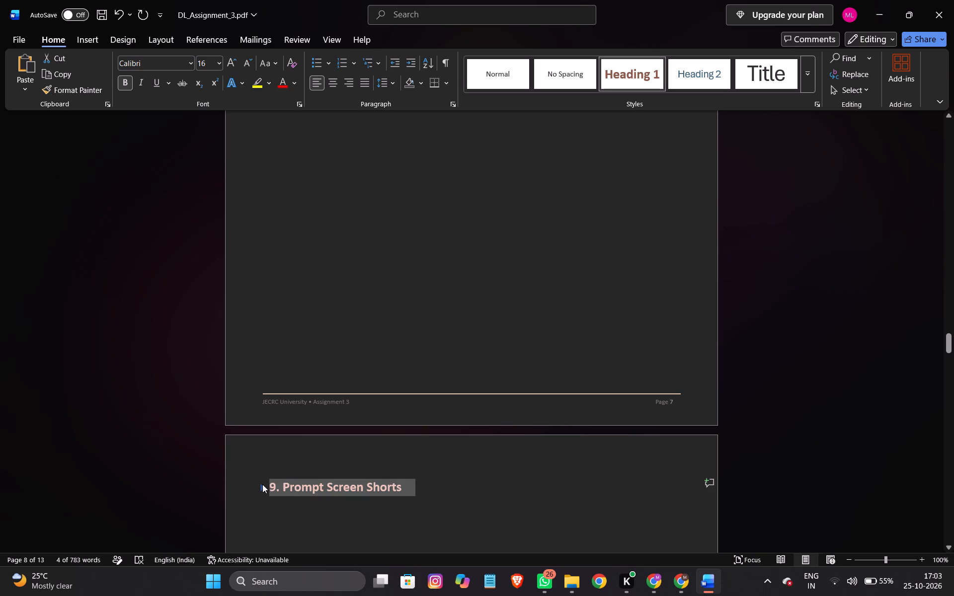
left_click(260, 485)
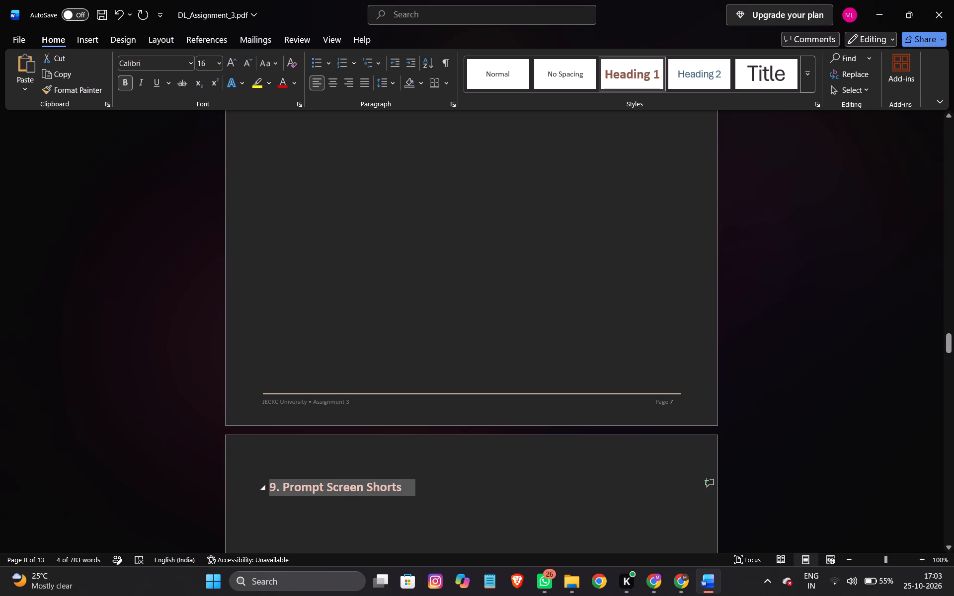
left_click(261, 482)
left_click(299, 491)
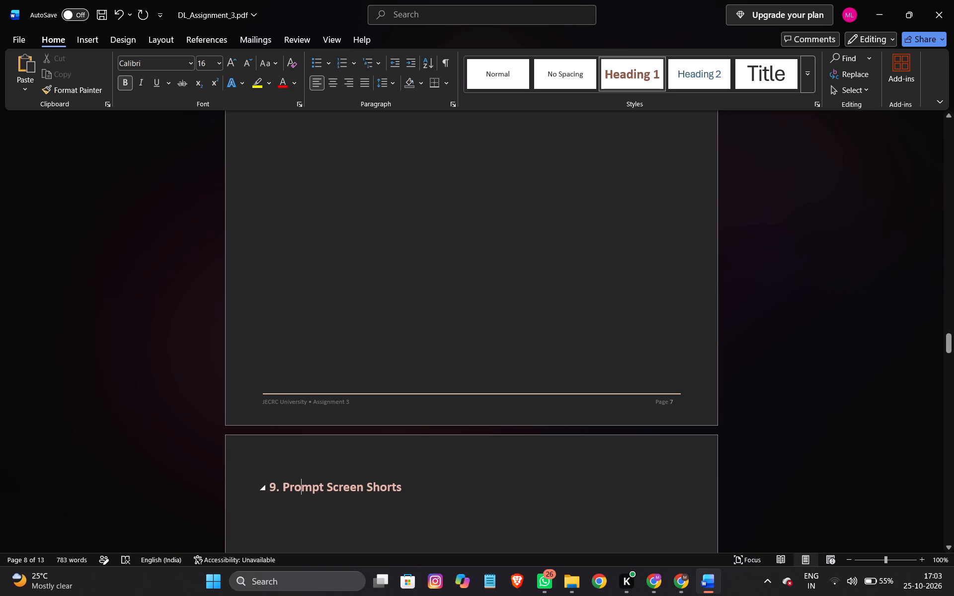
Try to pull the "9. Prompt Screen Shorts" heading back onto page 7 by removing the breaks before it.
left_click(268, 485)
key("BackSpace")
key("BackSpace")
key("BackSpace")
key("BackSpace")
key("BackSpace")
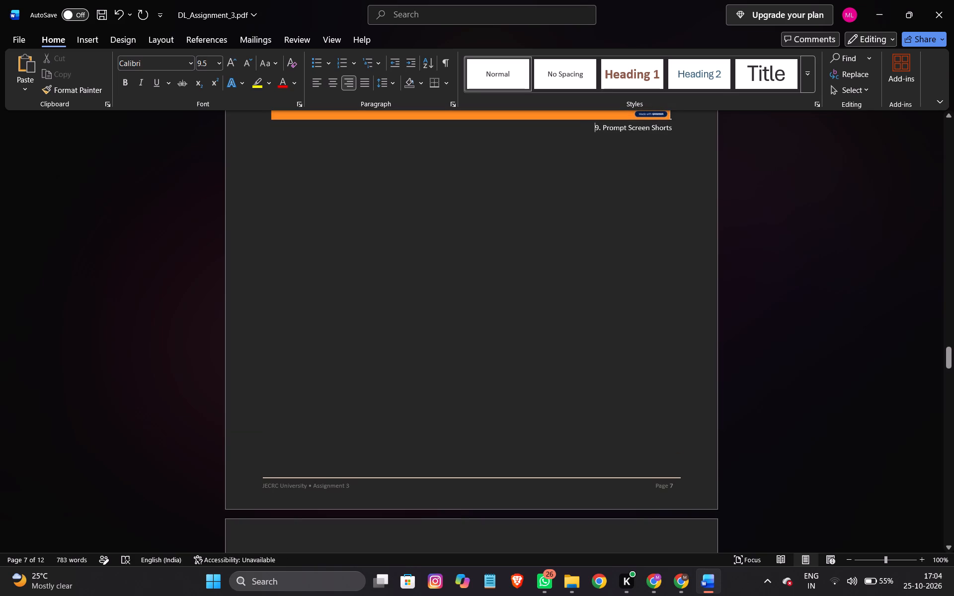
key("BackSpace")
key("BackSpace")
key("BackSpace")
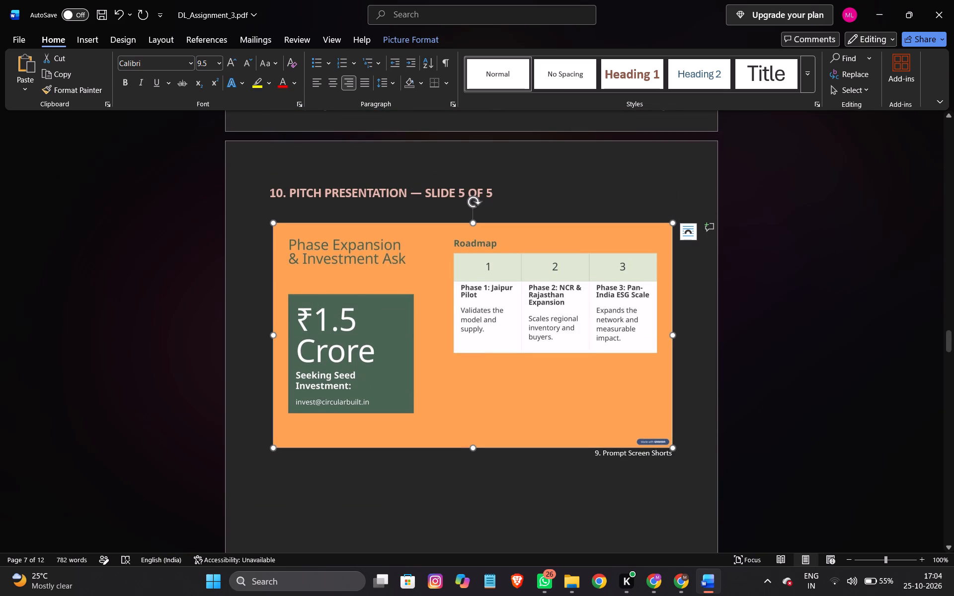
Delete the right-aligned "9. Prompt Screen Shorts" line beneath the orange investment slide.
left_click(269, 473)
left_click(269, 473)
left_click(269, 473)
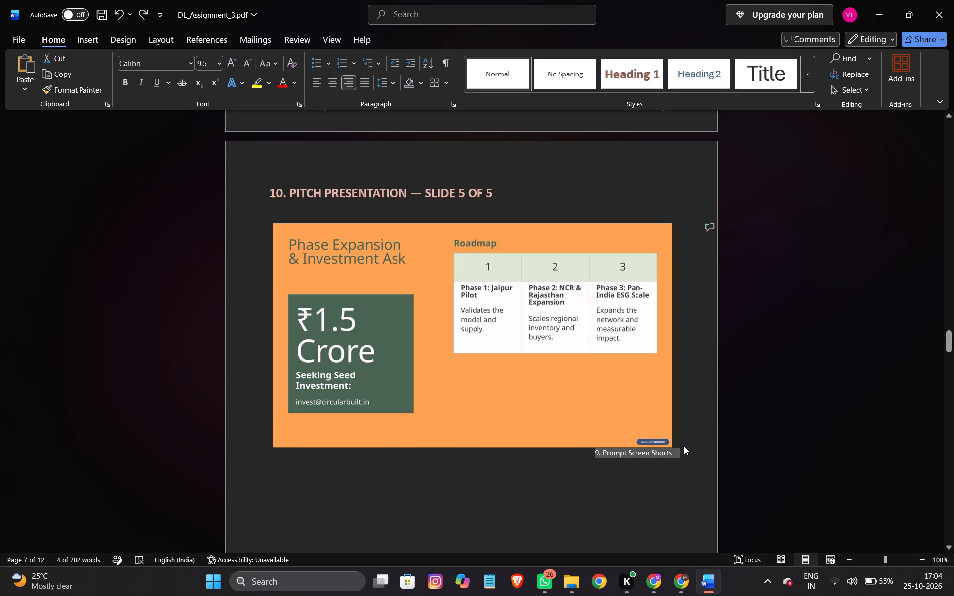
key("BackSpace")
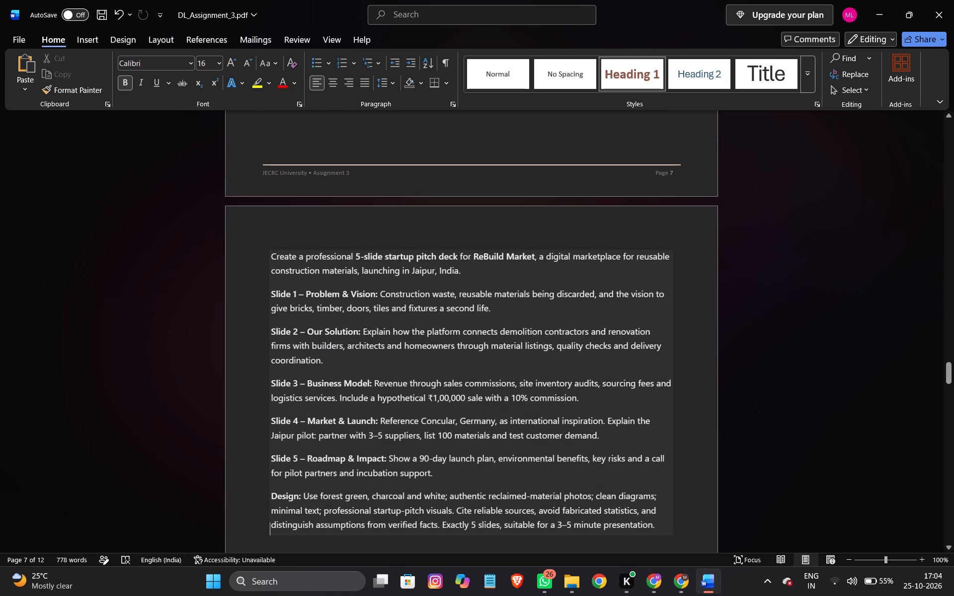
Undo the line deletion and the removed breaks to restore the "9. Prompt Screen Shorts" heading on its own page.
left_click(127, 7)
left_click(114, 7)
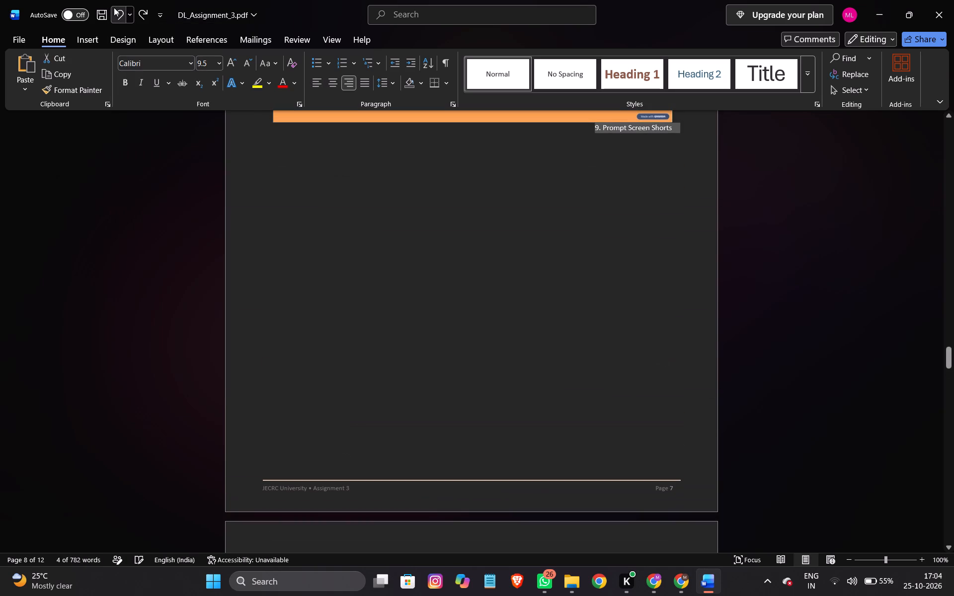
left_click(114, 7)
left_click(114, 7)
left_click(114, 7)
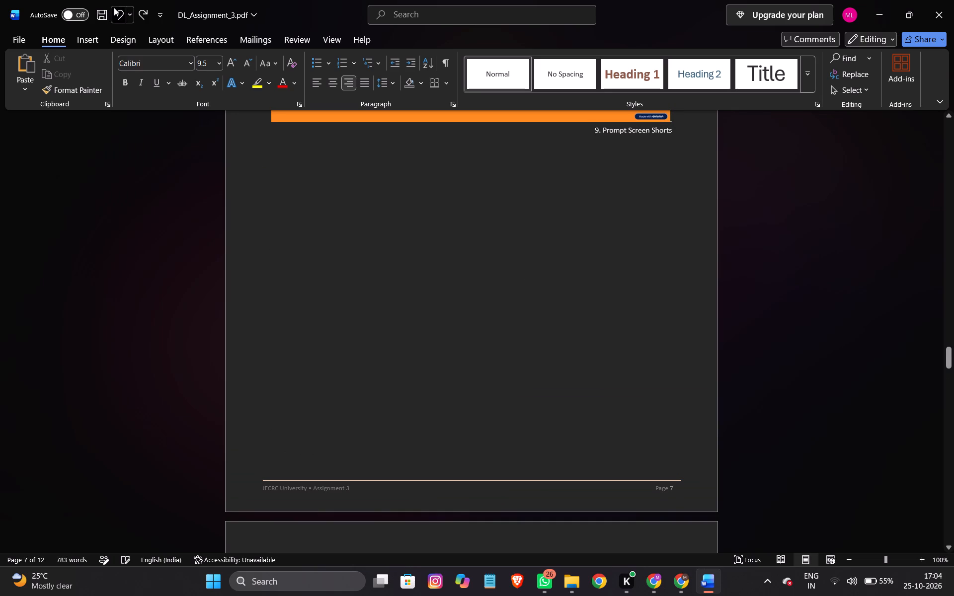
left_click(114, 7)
Move the ReBuild Market 5-slide pitch deck prompt picture from page 9 up to the "9. Prompt Screen Shorts" heading on page 8.
scroll(114, 7, "down", 6)
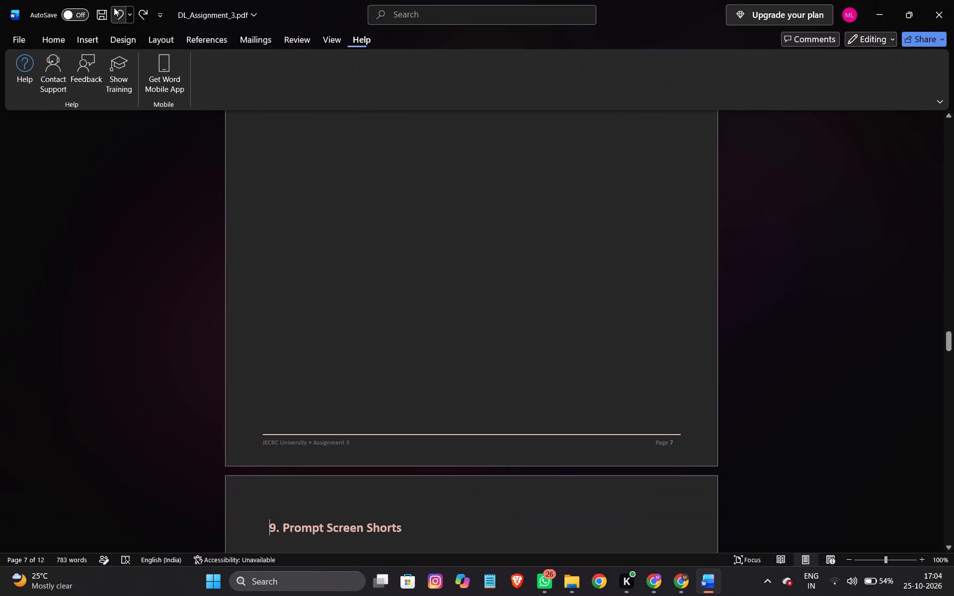
left_click(67, 259)
scroll(399, 413, "down", 1)
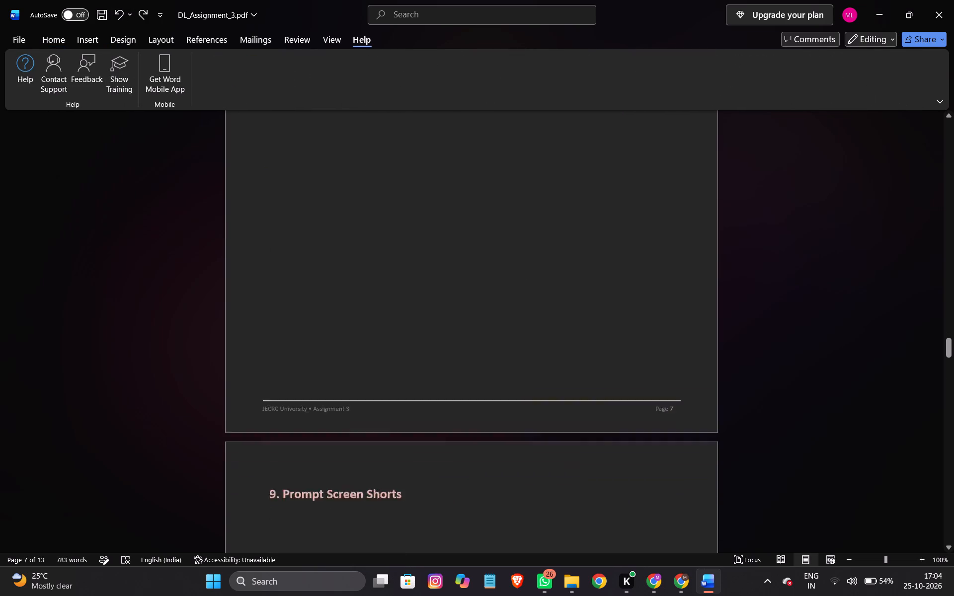
scroll(399, 413, "down", 3)
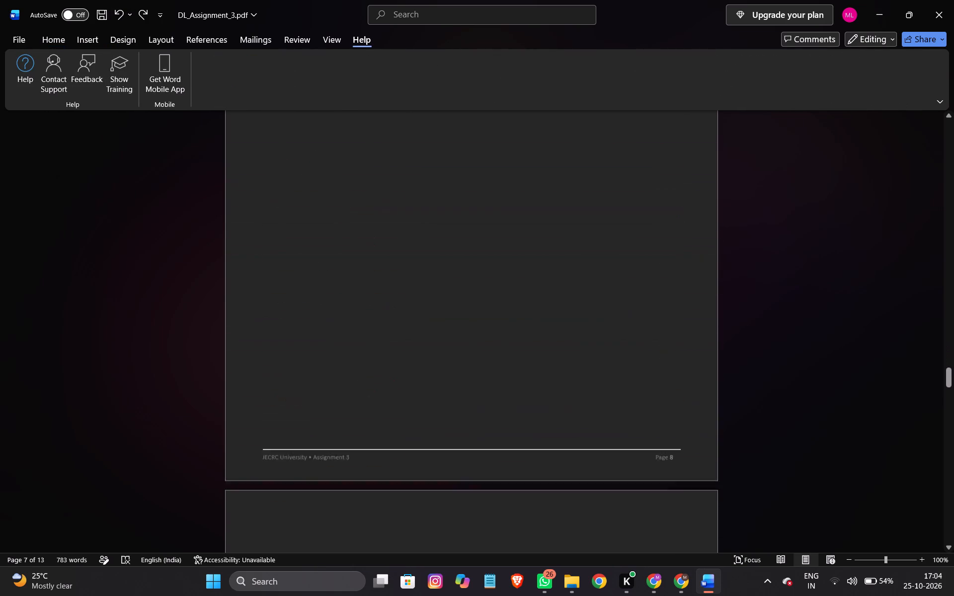
scroll(399, 413, "down", 2)
left_click(261, 252)
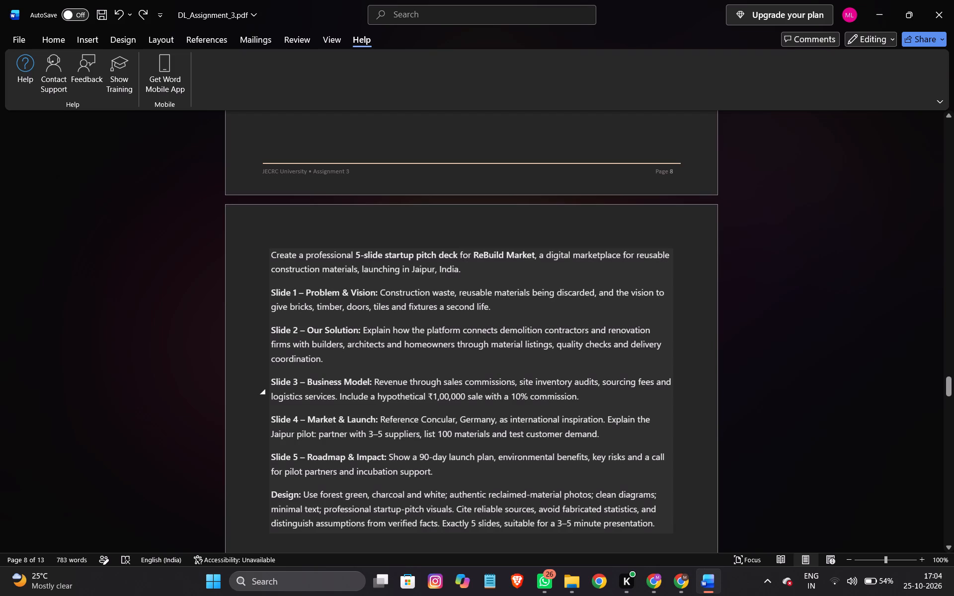
left_click(262, 252)
left_click_drag(453, 431, 432, 129)
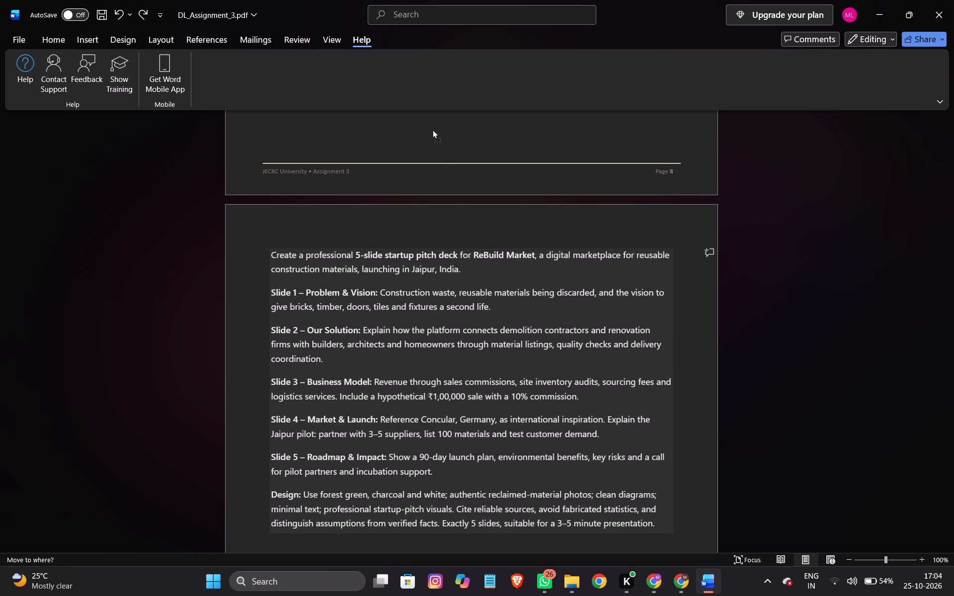
left_click_drag(432, 129, 434, 114)
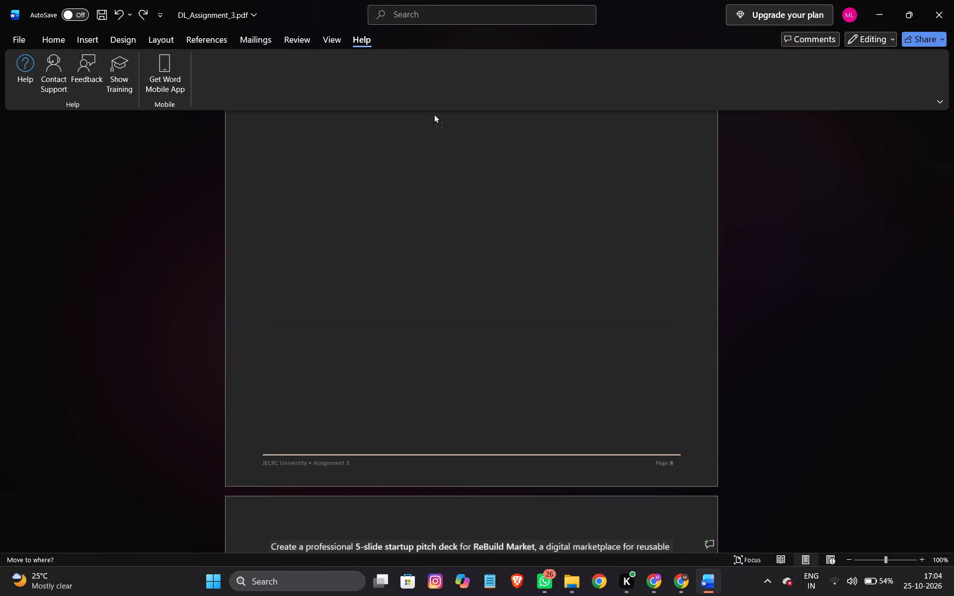
left_click_drag(434, 114, 356, 158)
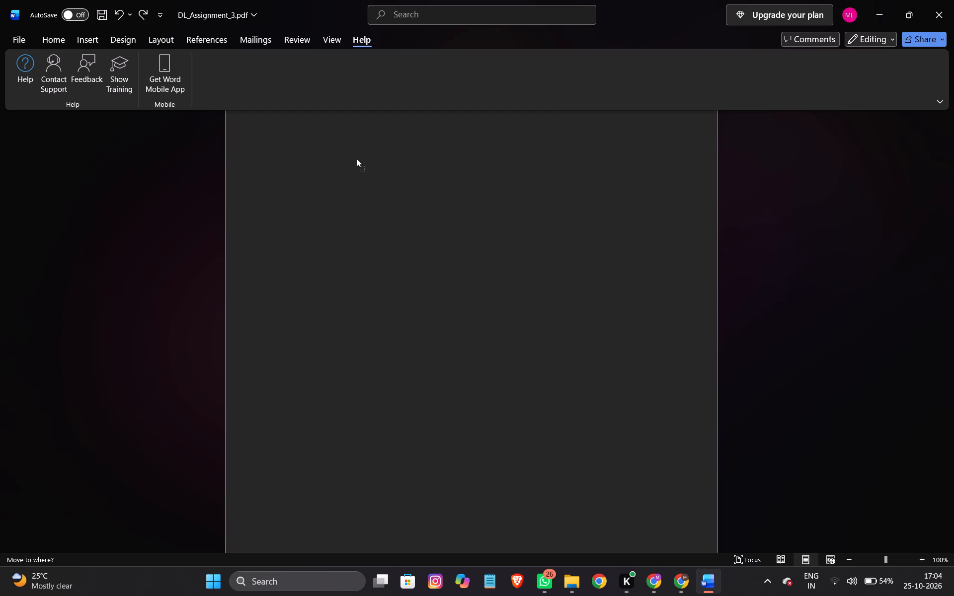
left_click_drag(356, 158, 324, 145)
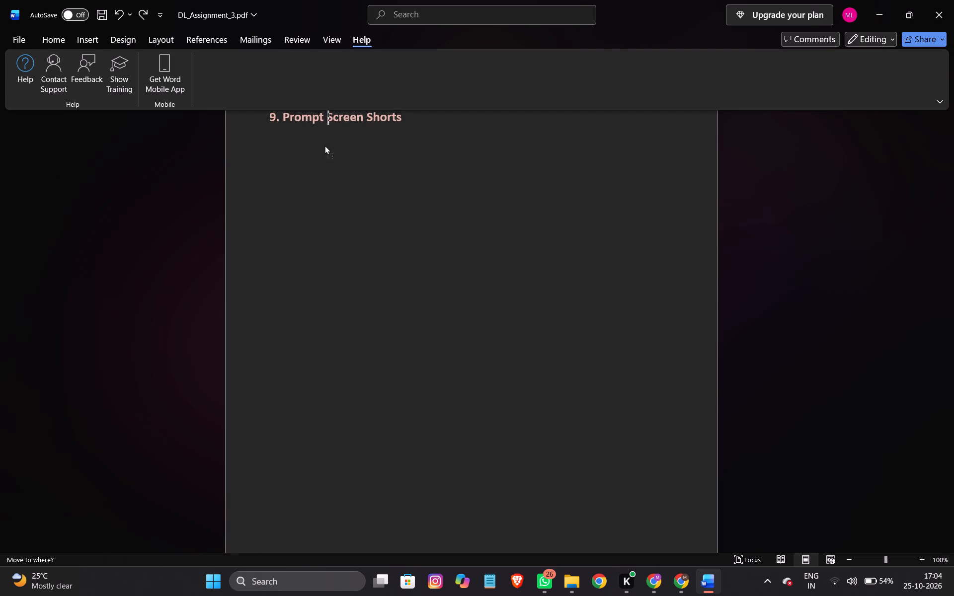
left_click_drag(324, 145, 339, 329)
left_click_drag(339, 329, 319, 173)
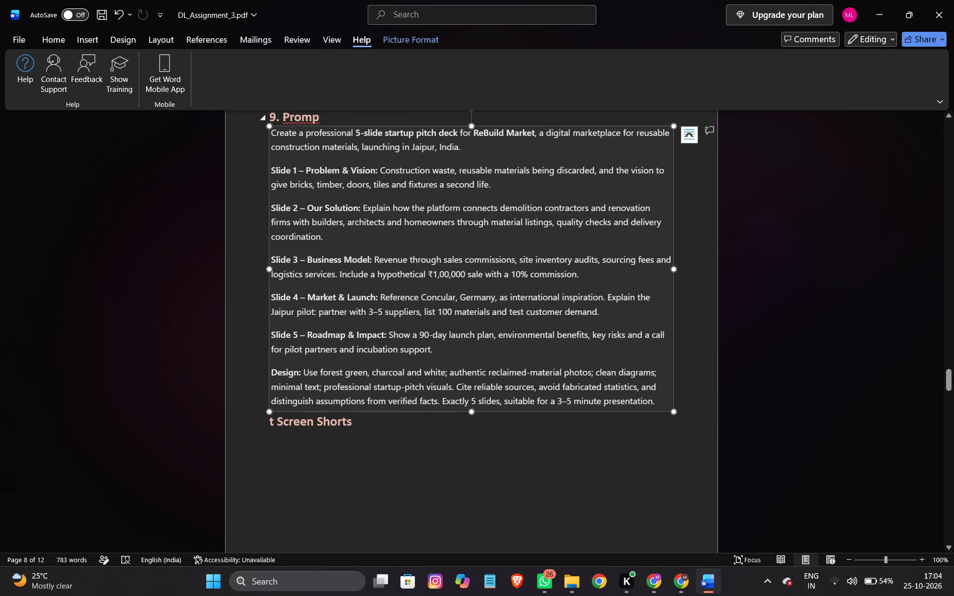
Delete the split-off heading text "t Screen Shorts" beneath the pitch deck prompt picture.
left_click(361, 420)
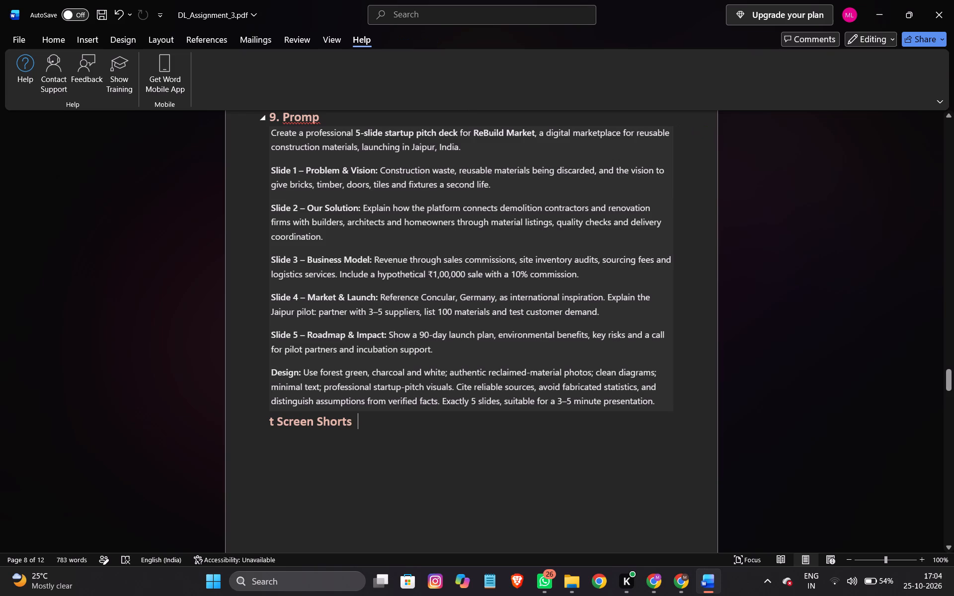
key("BackSpace")
key("BackSpace")
key("BackSpace")
key("BackSpace")
key("BackSpace")
key("BackSpace")
key("BackSpace")
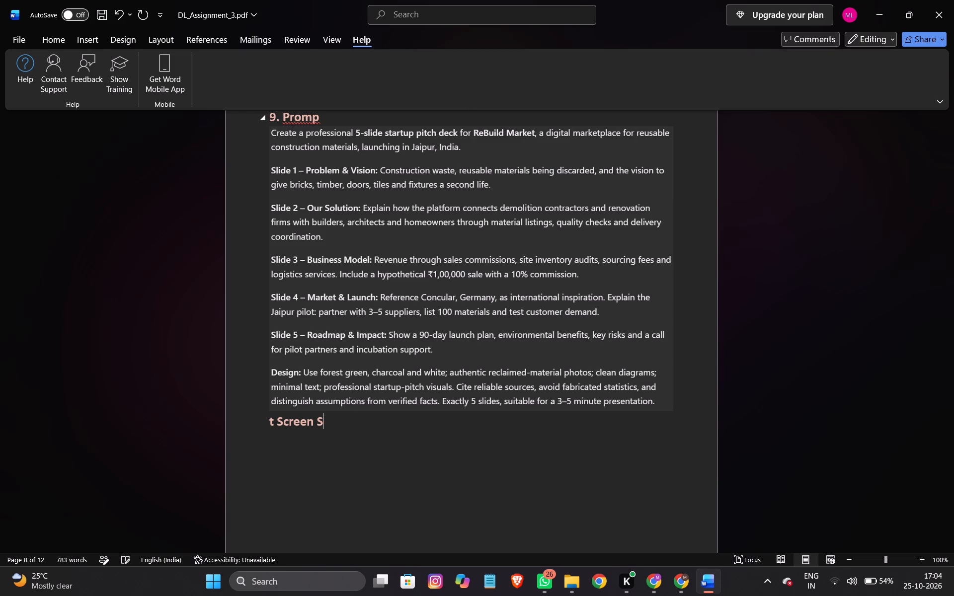
key("BackSpace")
key("BackSpace")
key("BackSpace")
key("BackSpace")
key("BackSpace")
key("BackSpace")
key("BackSpace")
key("BackSpace")
key("BackSpace")
key("BackSpace")
Complete the truncated heading above the pitch deck prompt picture so it reads "9. Prompt Screen Shorts".
left_click(322, 119)
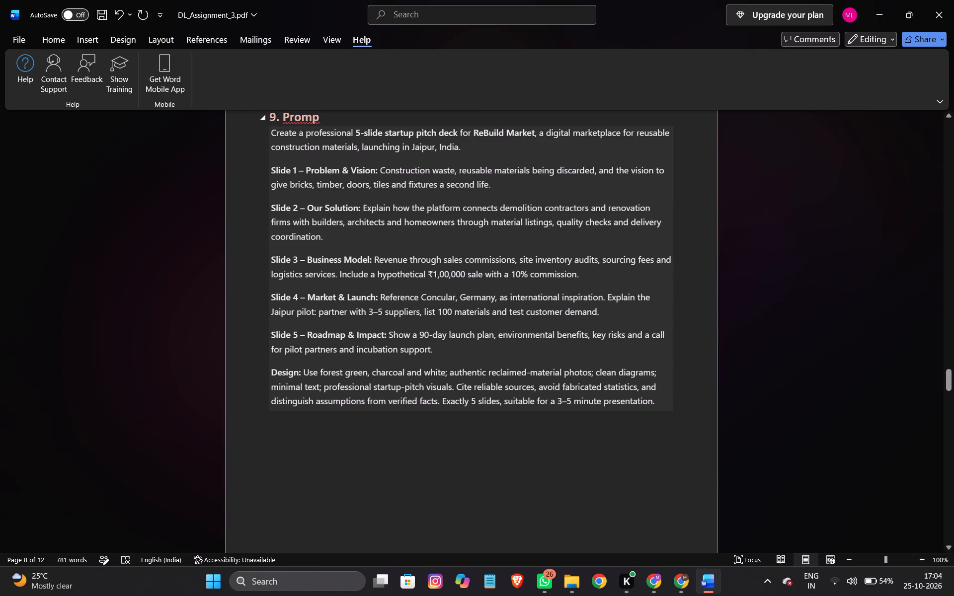
type("t")
key("space")
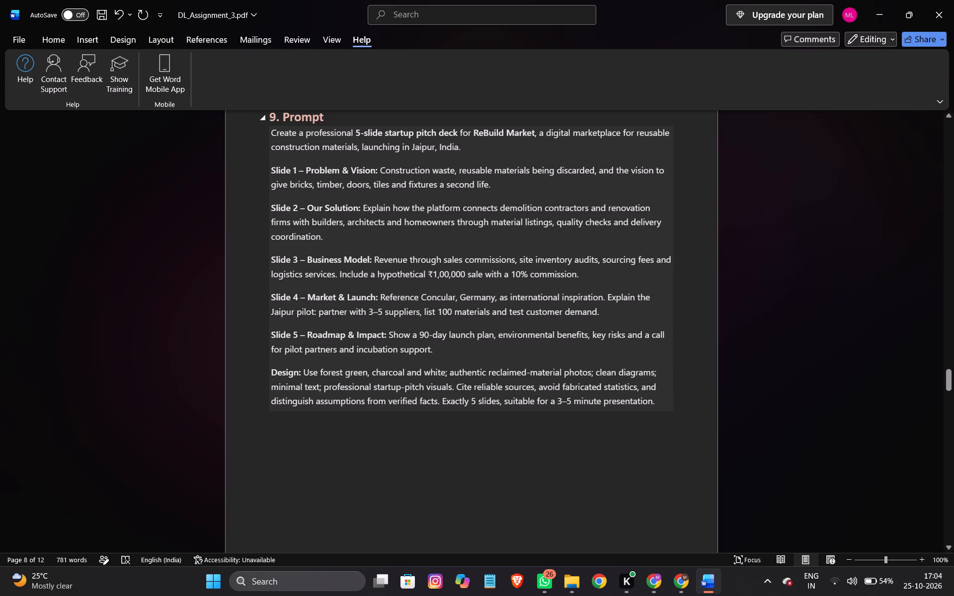
left_click(327, 114)
key("shift+s")
type("creen")
key("space")
type("Shorts")
key("space")
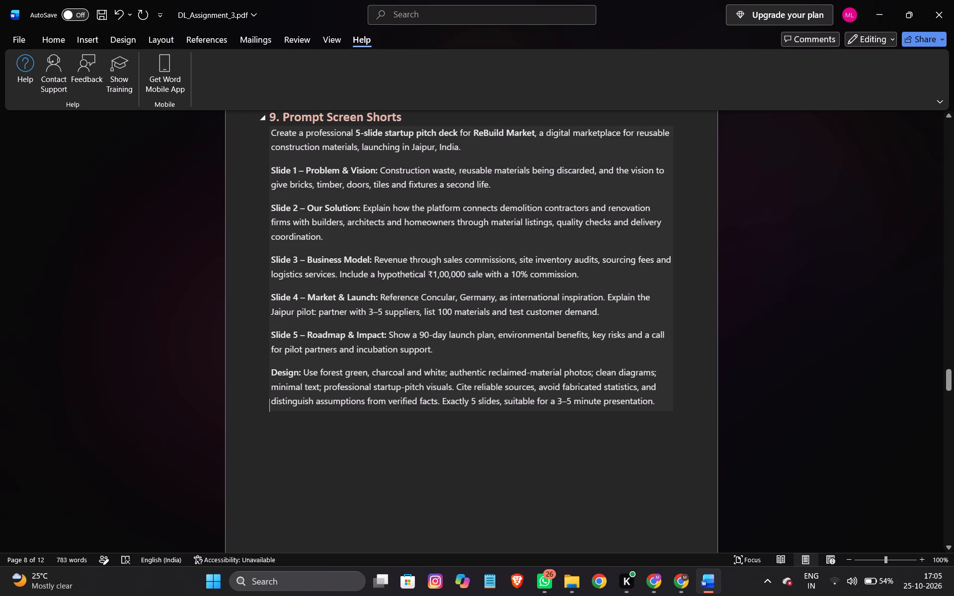
Move the ReBuild infographic website prompt picture from page 9 to directly beneath the "9. Prompt Screen Shorts" heading on page 8.
scroll(422, 351, "up", 1)
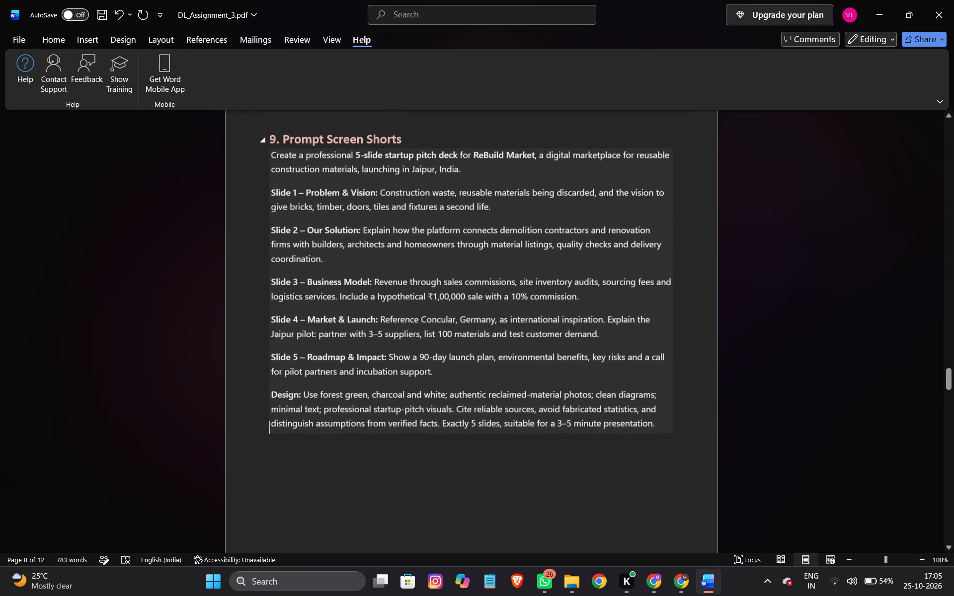
scroll(422, 351, "down", 7)
scroll(422, 351, "up", 1)
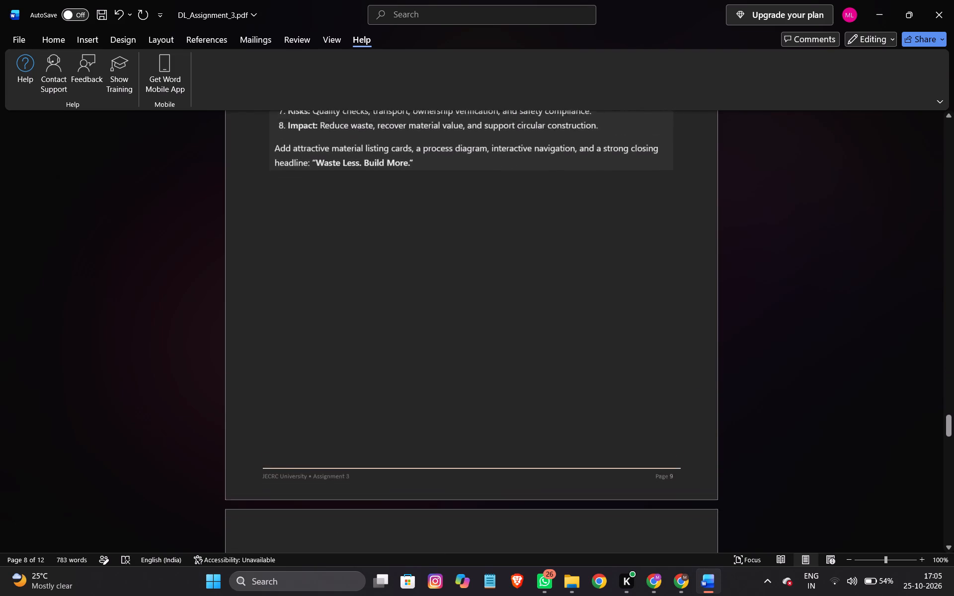
scroll(422, 351, "up", 2)
left_click_drag(417, 238, 439, 109)
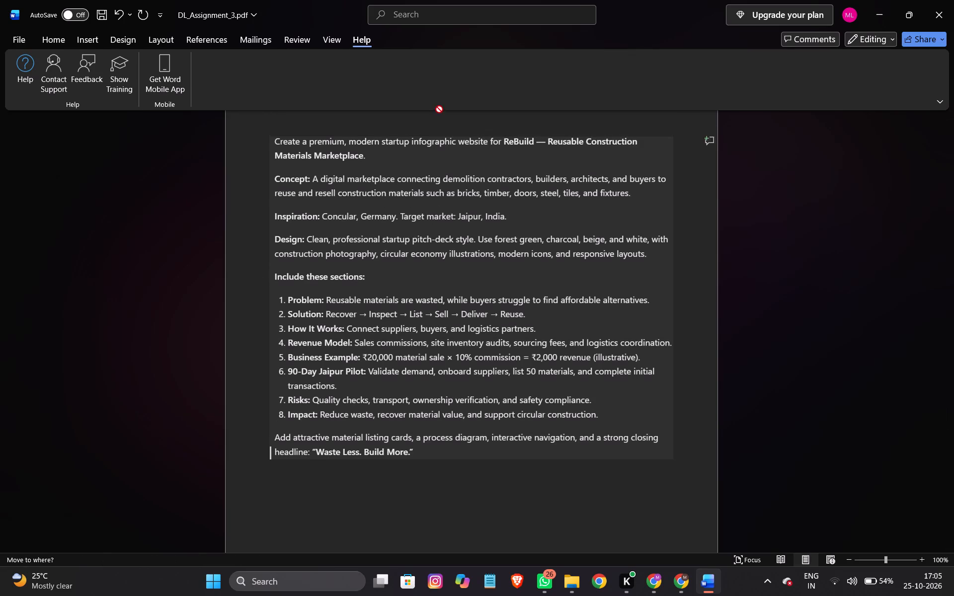
left_click_drag(439, 109, 432, 115)
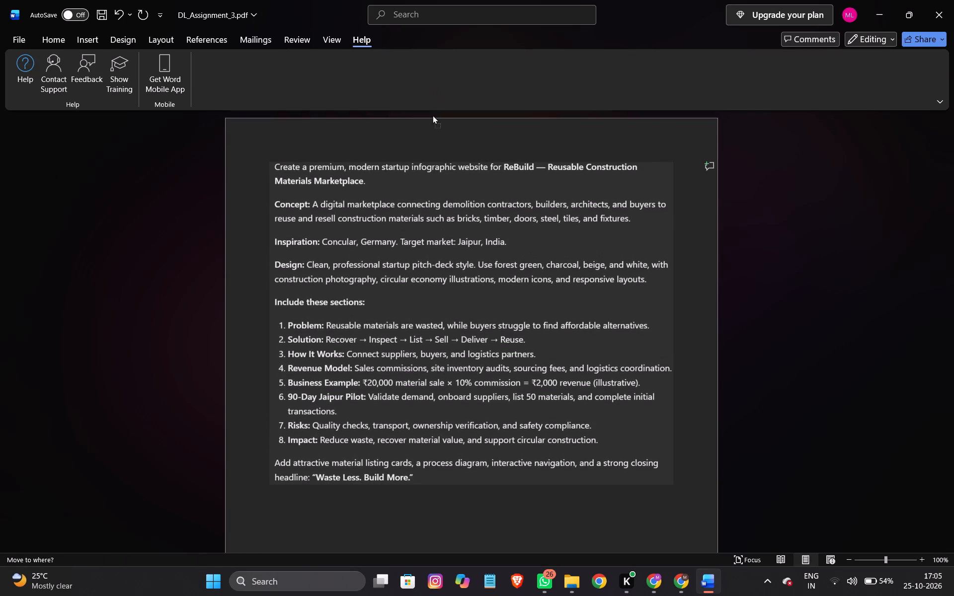
left_click_drag(432, 115, 430, 125)
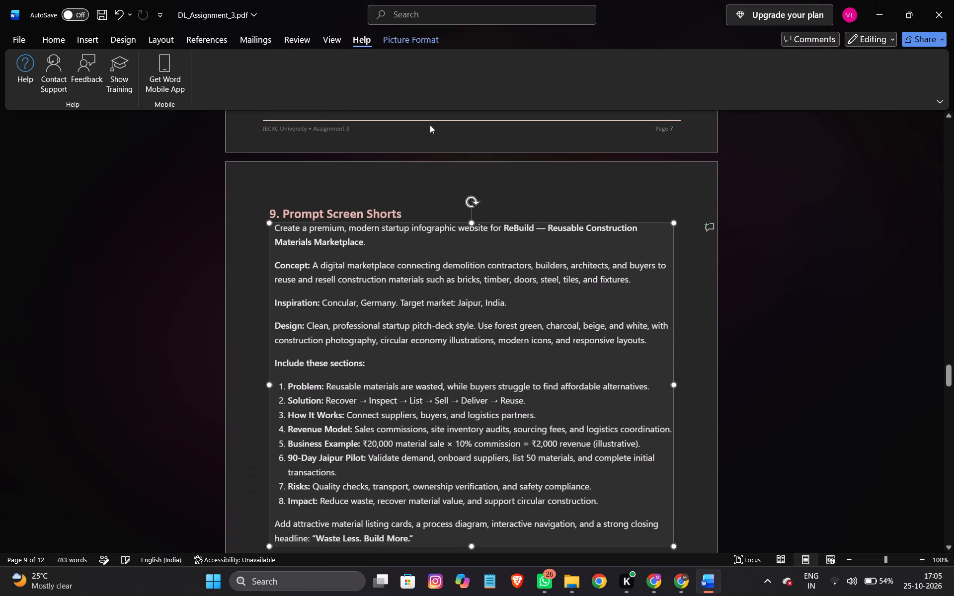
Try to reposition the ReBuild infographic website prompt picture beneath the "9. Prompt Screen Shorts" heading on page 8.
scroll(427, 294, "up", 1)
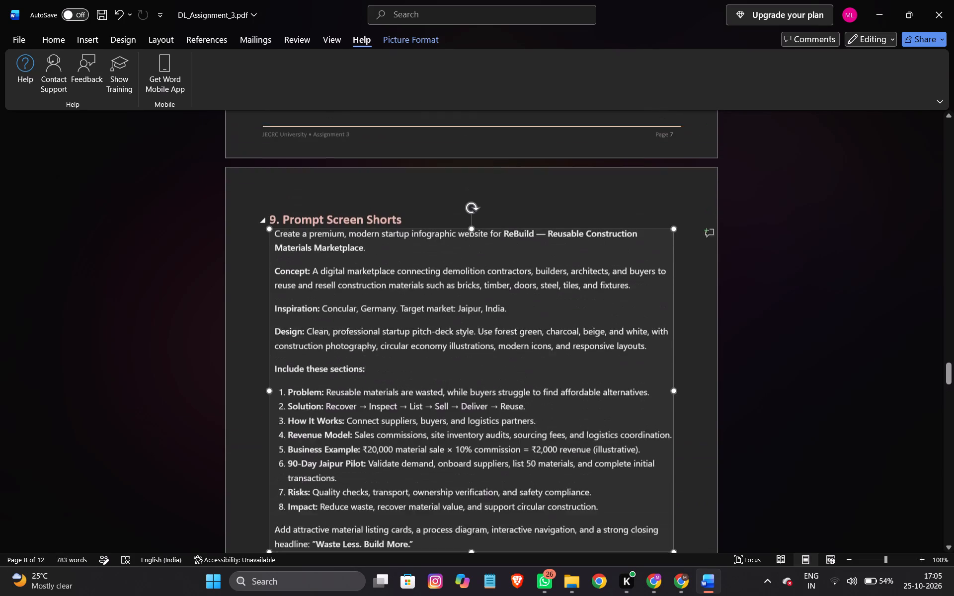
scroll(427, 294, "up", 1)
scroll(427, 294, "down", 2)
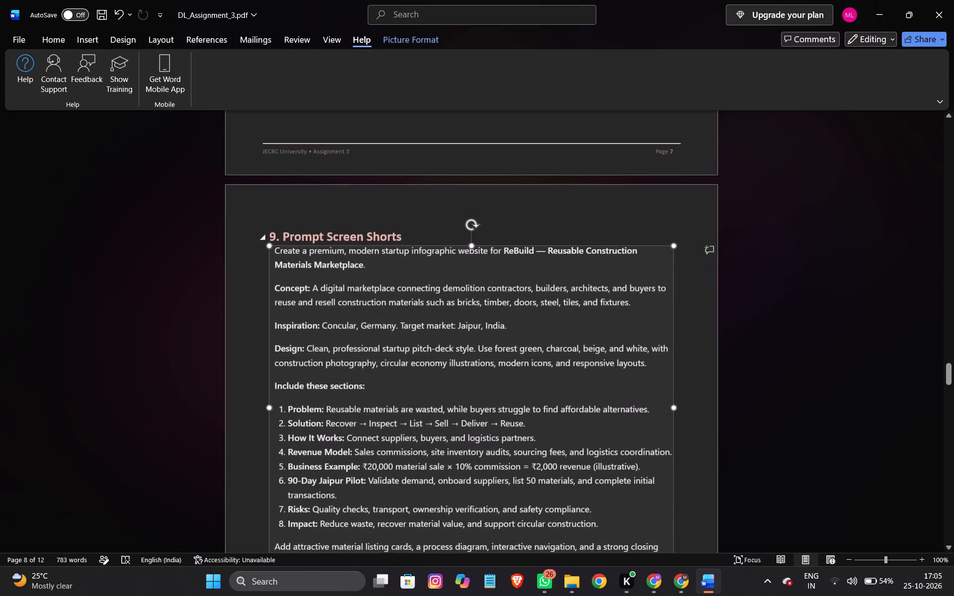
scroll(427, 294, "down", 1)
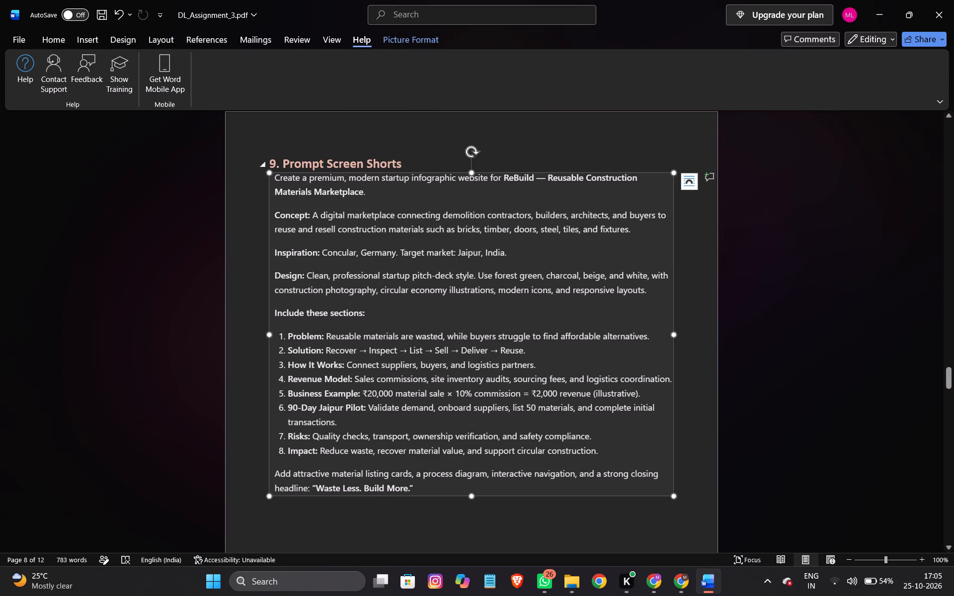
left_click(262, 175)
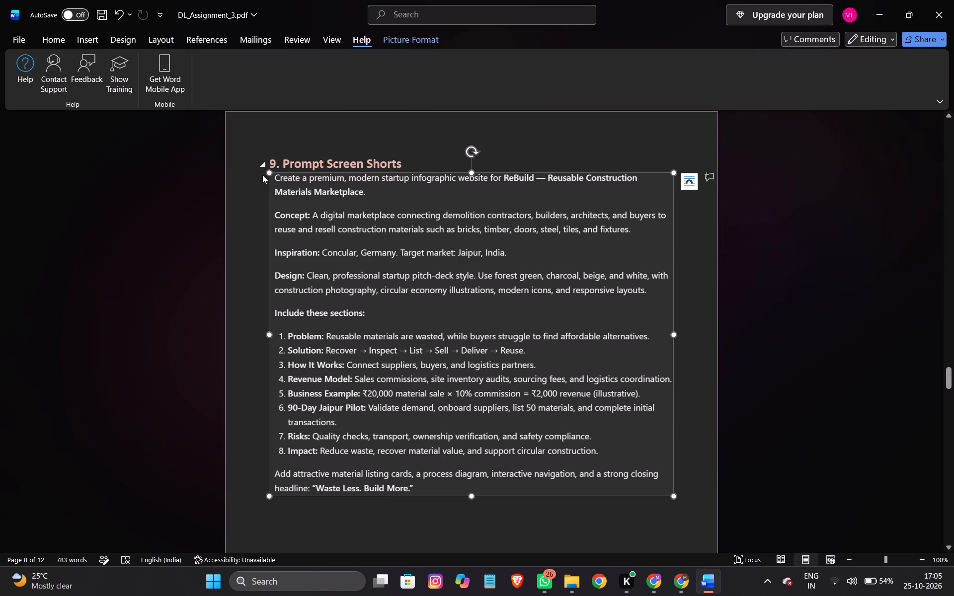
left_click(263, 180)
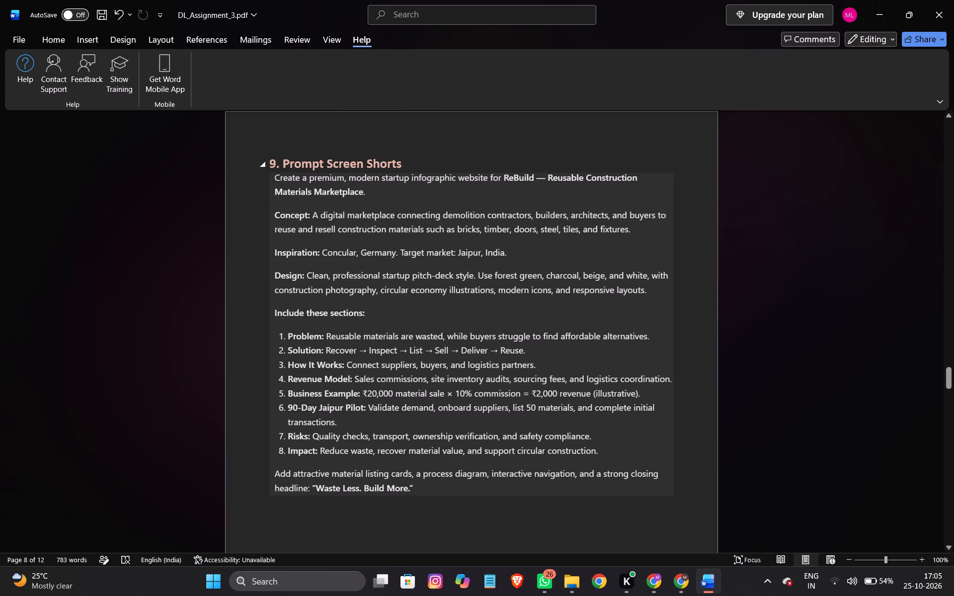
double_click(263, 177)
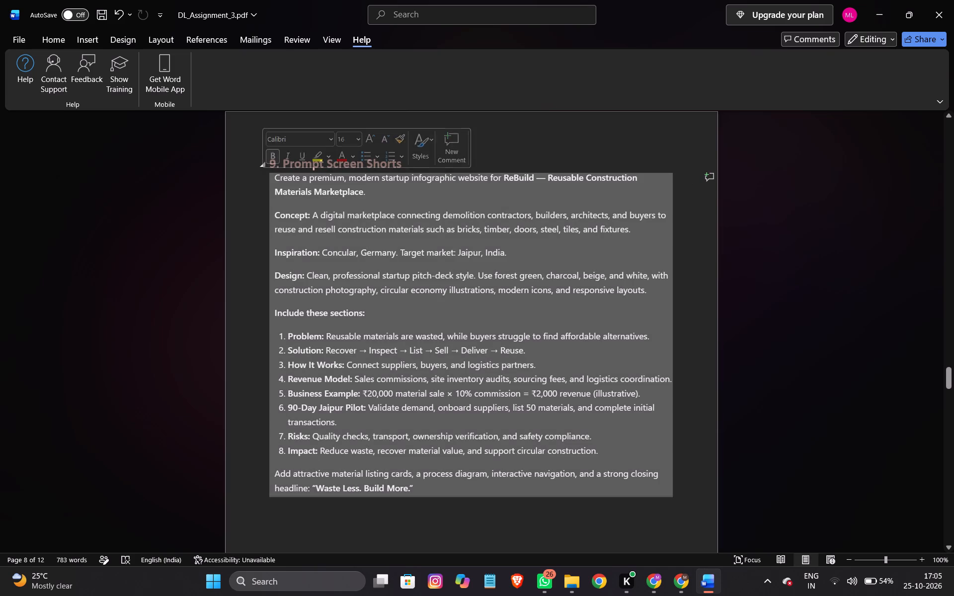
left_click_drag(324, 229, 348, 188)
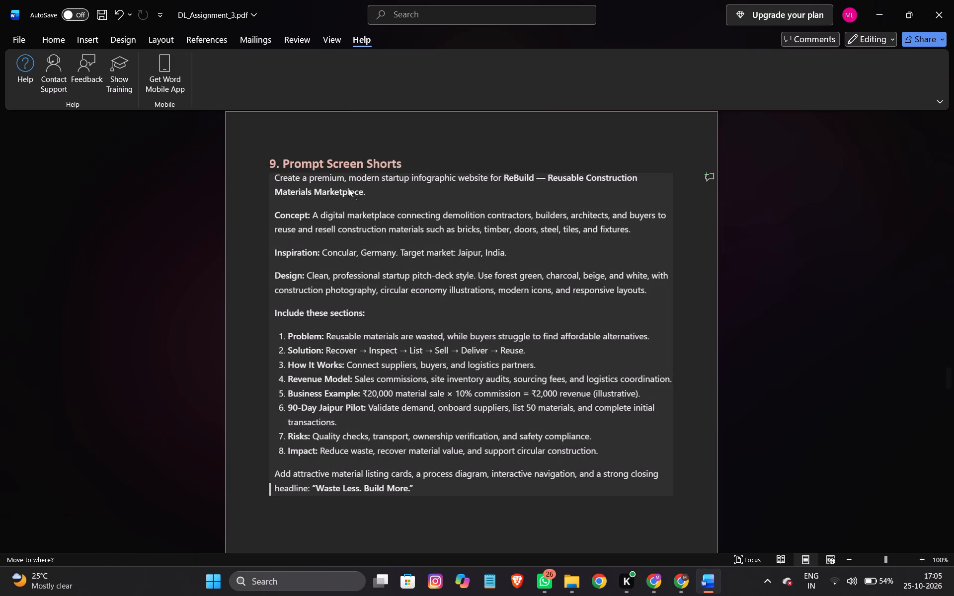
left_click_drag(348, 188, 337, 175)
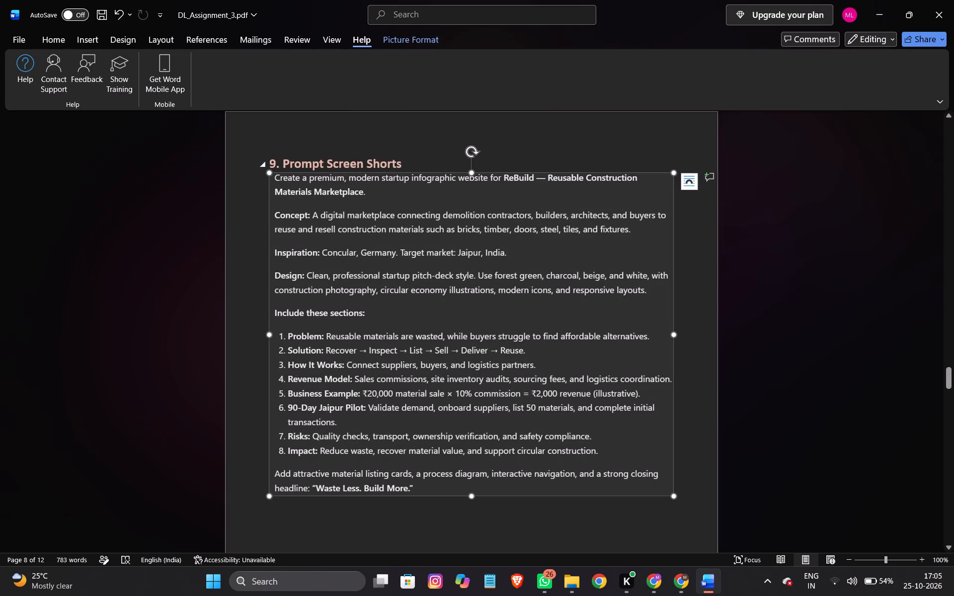
Insert a line break directly before the ReBuild infographic website prompt picture on page 8.
left_click(268, 175)
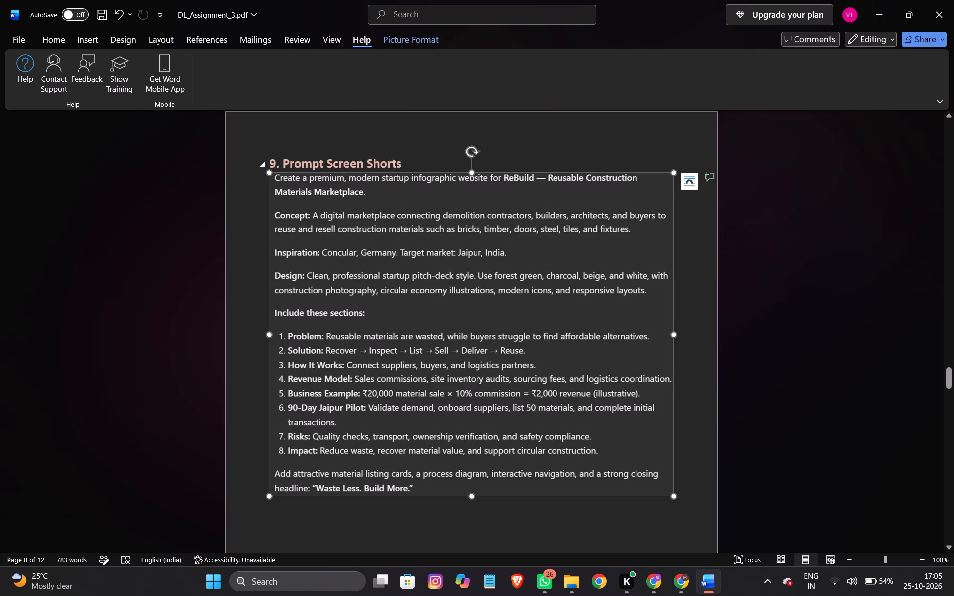
left_click(259, 178)
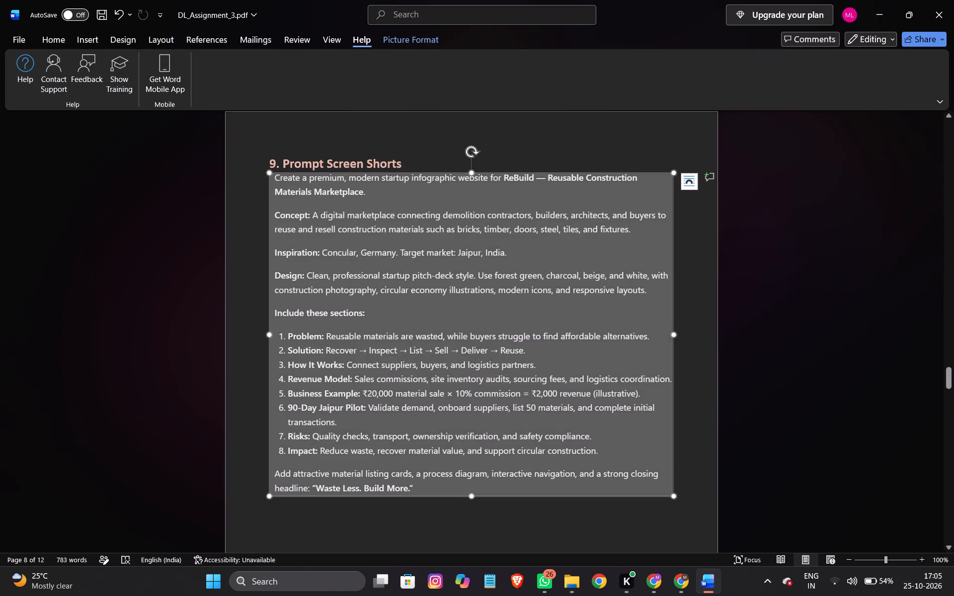
left_click(256, 486)
left_click(264, 485)
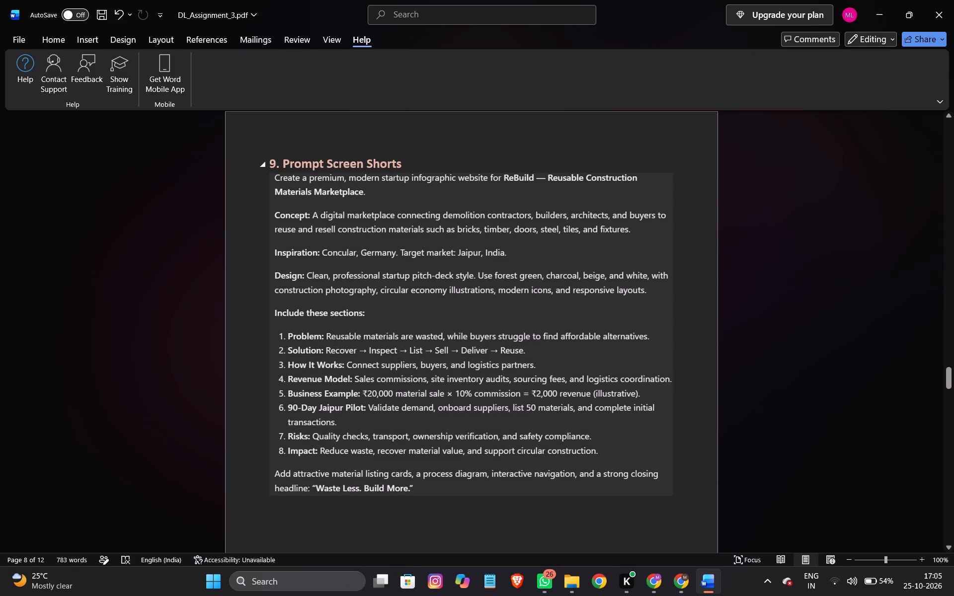
key("Return")
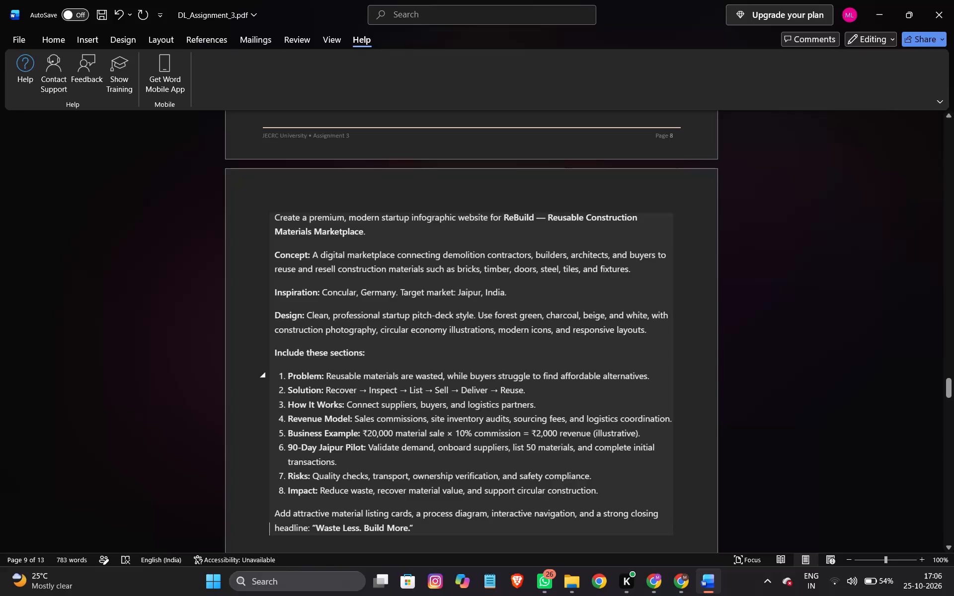
Insert an empty line beneath the "9. Prompt Screen Shorts" heading.
scroll(261, 487, "up", 9)
scroll(261, 487, "down", 2)
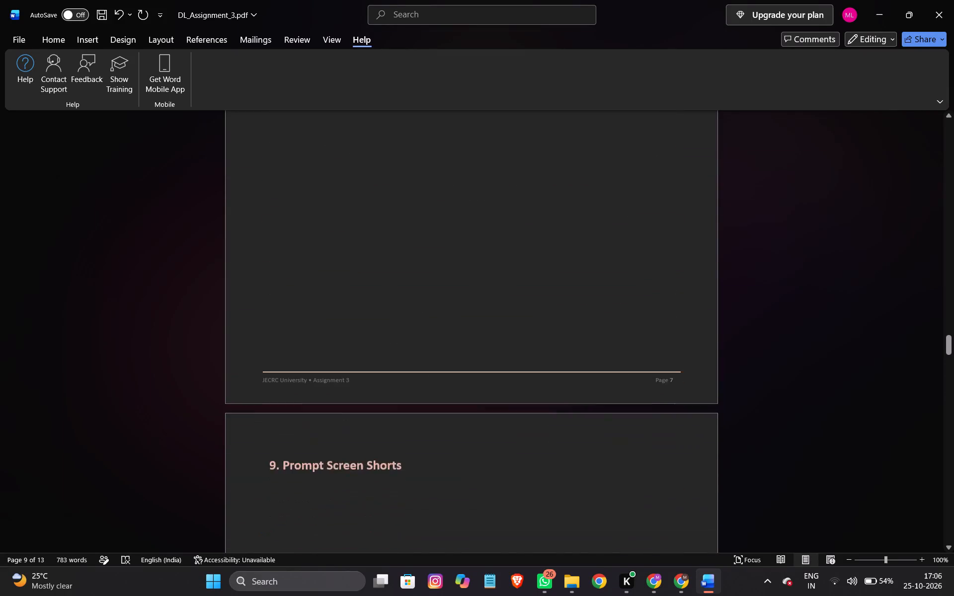
scroll(261, 487, "down", 4)
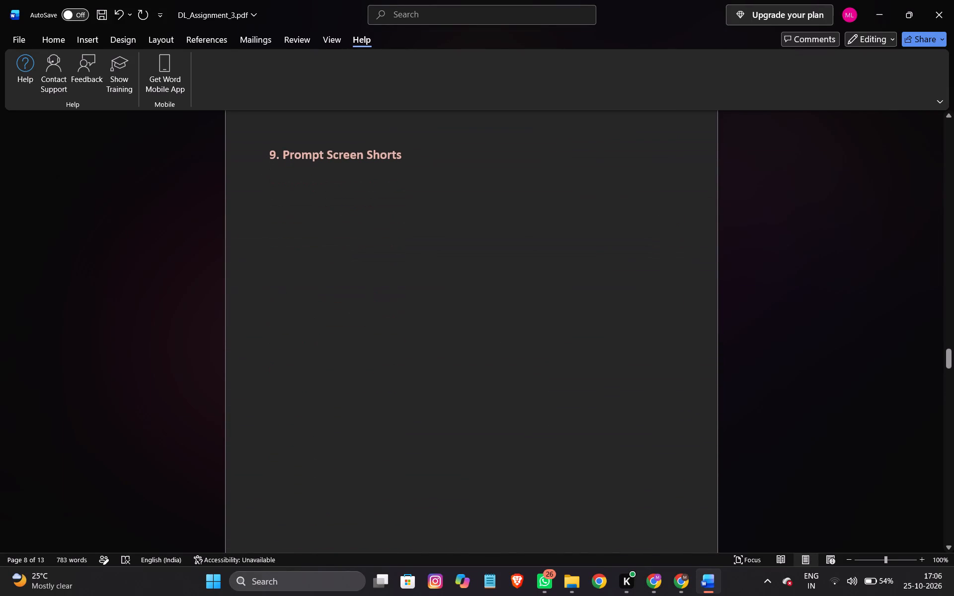
left_click(593, 499)
key("Return")
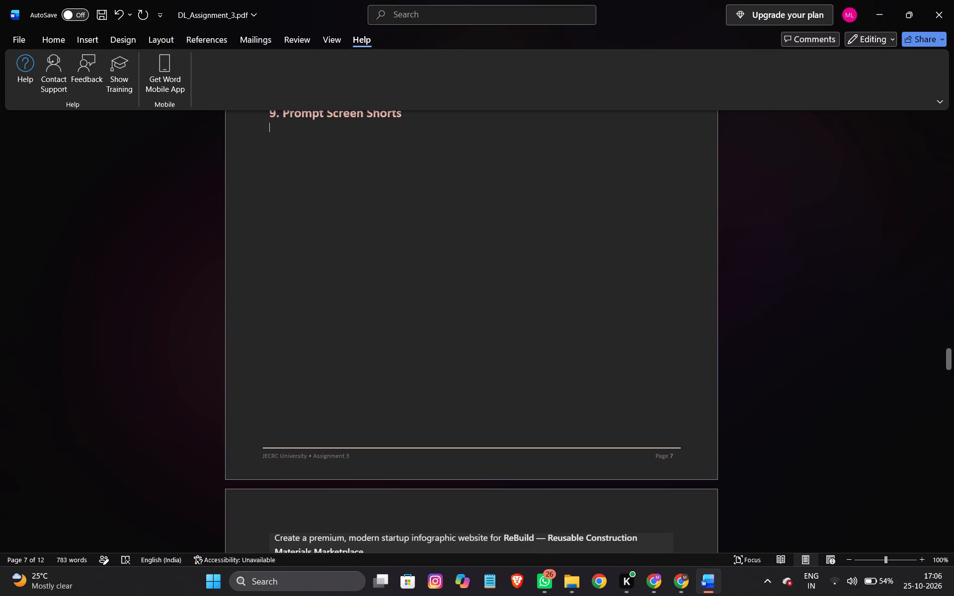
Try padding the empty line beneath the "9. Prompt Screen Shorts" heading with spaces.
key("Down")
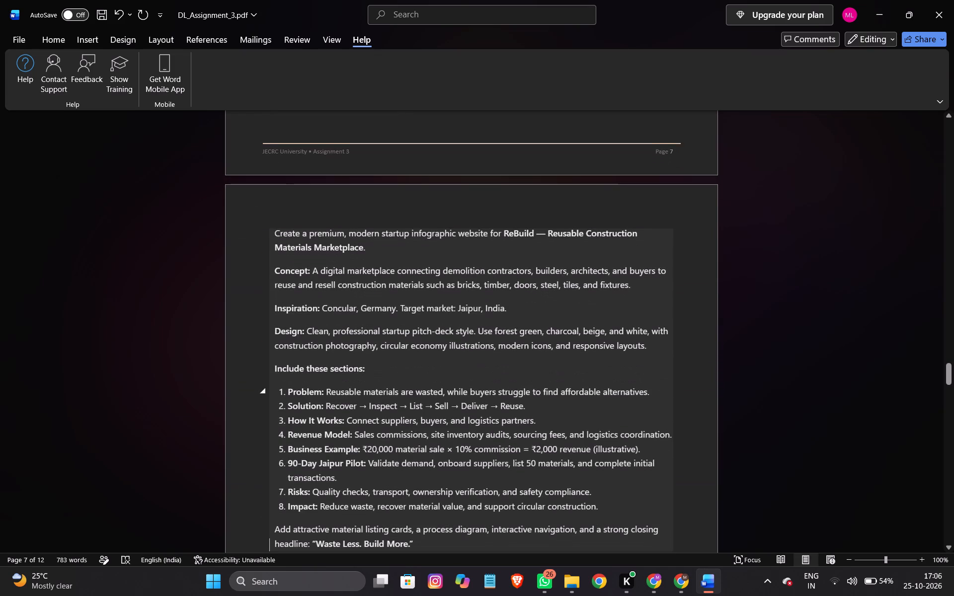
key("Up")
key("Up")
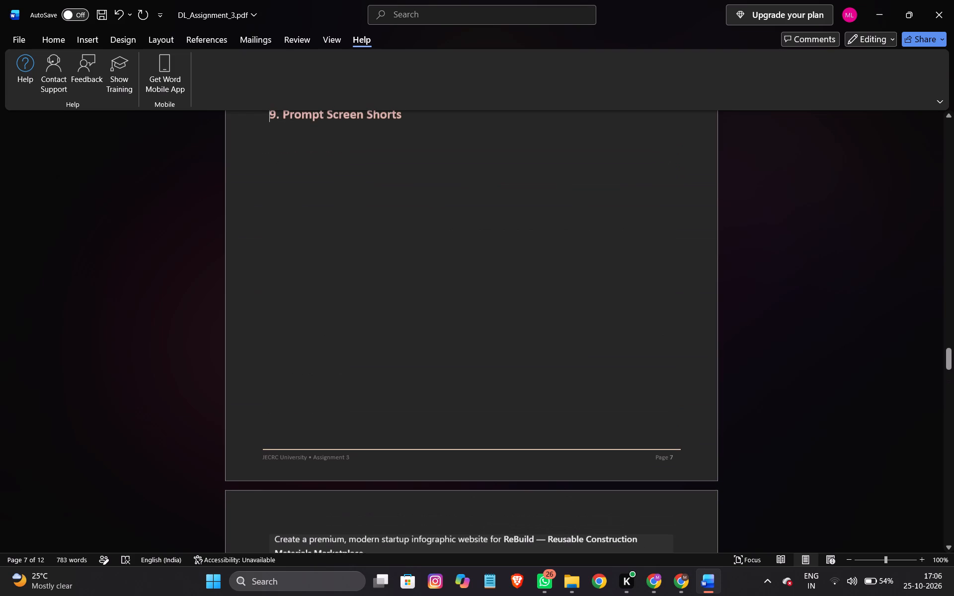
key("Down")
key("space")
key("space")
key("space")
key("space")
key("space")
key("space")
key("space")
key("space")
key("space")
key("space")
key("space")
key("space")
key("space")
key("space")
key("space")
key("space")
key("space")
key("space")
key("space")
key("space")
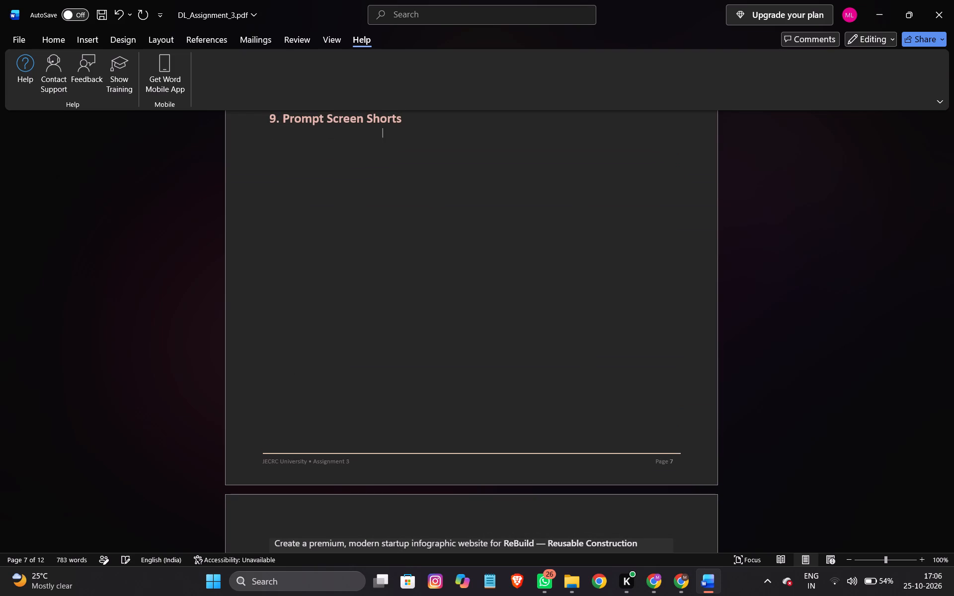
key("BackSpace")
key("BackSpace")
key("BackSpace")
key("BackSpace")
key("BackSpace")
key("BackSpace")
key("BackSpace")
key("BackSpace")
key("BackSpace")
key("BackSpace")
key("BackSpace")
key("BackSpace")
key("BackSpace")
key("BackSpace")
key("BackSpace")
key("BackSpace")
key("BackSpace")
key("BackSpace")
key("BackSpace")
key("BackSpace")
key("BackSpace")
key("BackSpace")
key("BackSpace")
Fill the area beneath the "9. Prompt Screen Shorts" heading on page 7 with blank lines running onto page 8.
key("Return")
key("Return")
key("Return")
key("Return")
key("Return")
key("Return")
key("Return")
key("Return")
key("Return")
key("Return")
key("Return")
key("Return")
key("Return")
key("Return")
key("Return")
key("Return")
key("Return")
key("Return")
key("Return")
key("Return")
key("Return")
key("Return")
key("Return")
key("Return")
key("Return")
key("Return")
key("Return")
key("Return")
key("Return")
key("Return")
key("Return")
key("Return")
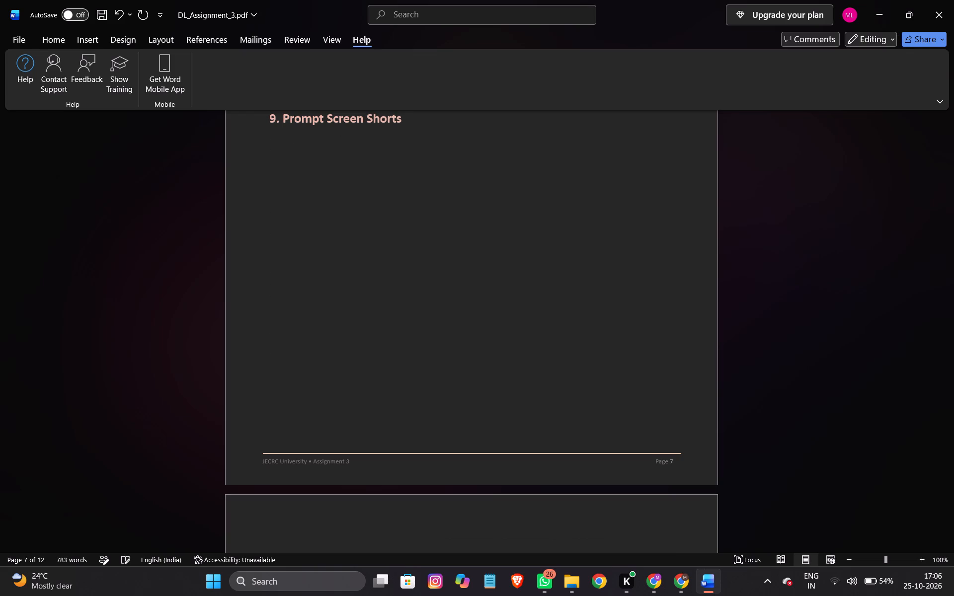
Remove the surplus blank lines above the infographic website prompt picture so that it starts at the top of page 8.
key("BackSpace")
key("BackSpace")
key("BackSpace")
key("BackSpace")
key("BackSpace")
key("BackSpace")
key("BackSpace")
key("BackSpace")
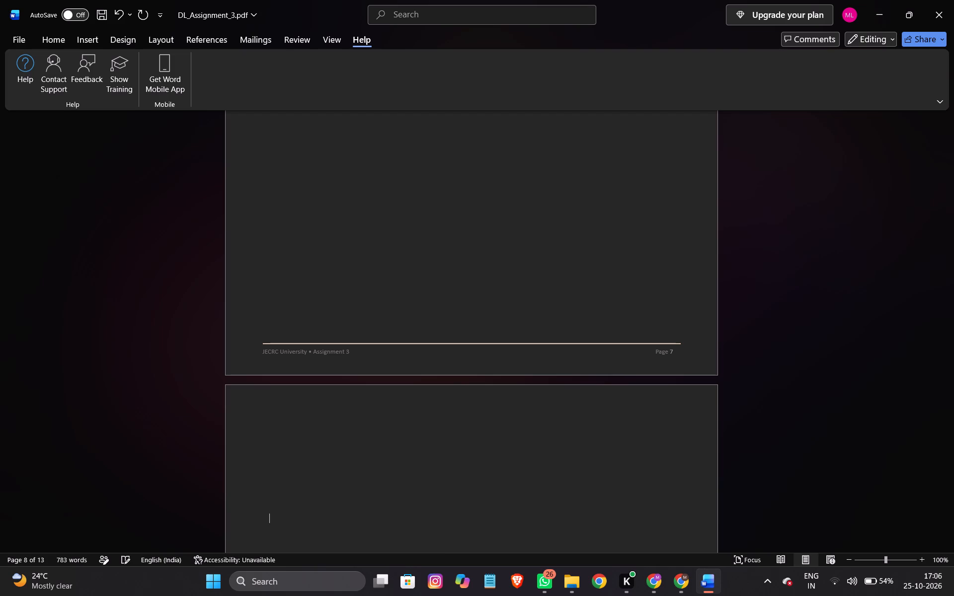
key("BackSpace")
key("BackSpace")
key("BackSpace")
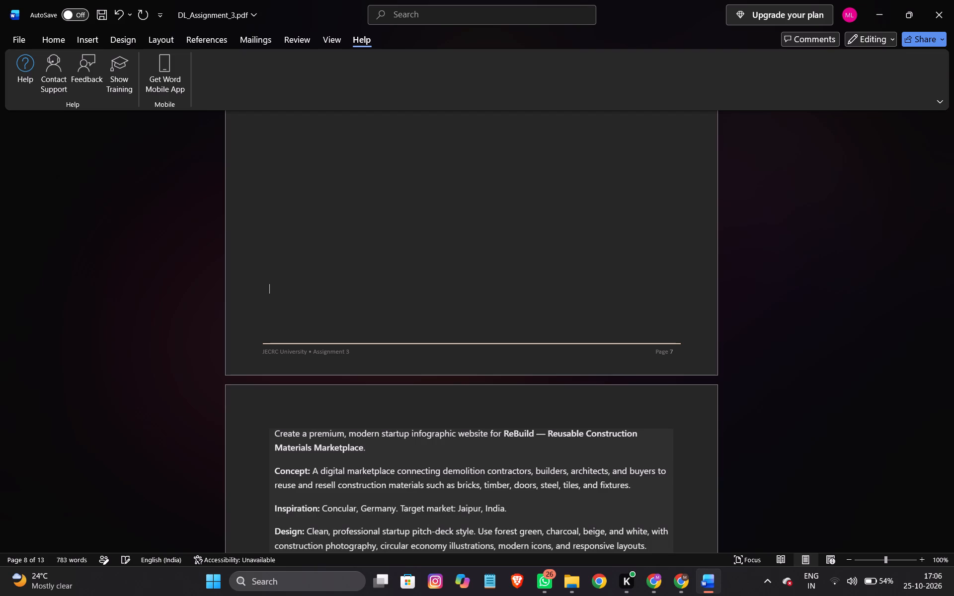
key("BackSpace")
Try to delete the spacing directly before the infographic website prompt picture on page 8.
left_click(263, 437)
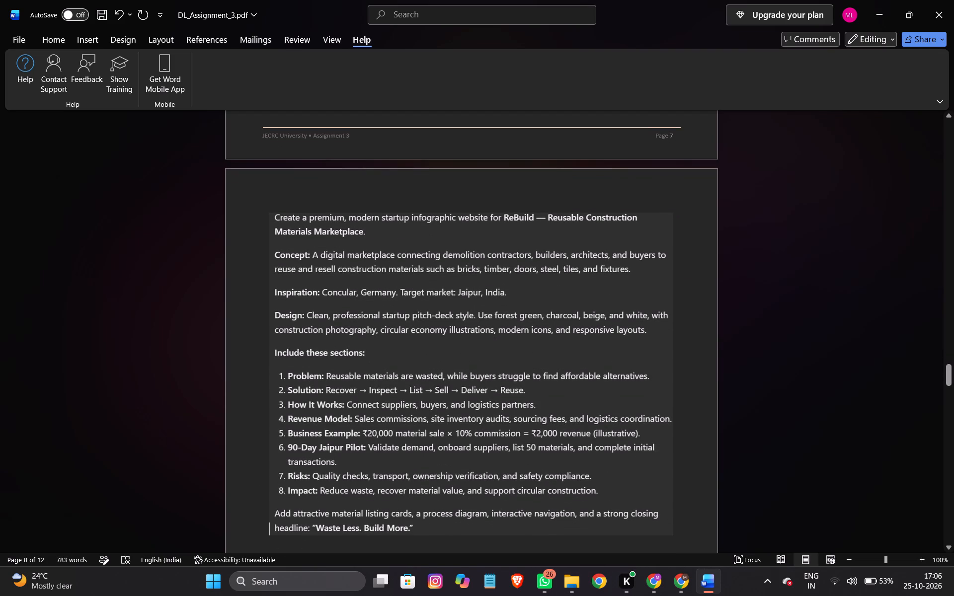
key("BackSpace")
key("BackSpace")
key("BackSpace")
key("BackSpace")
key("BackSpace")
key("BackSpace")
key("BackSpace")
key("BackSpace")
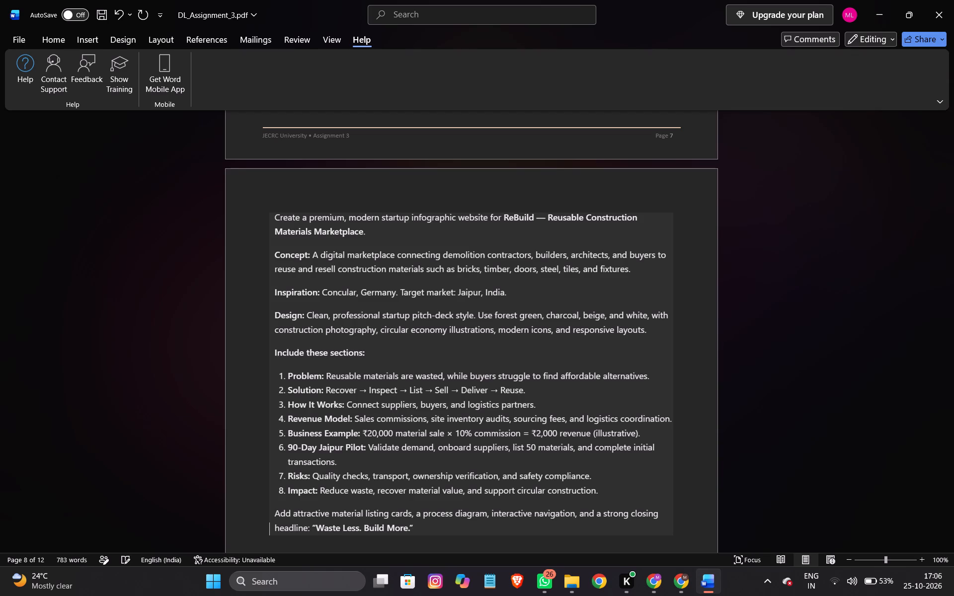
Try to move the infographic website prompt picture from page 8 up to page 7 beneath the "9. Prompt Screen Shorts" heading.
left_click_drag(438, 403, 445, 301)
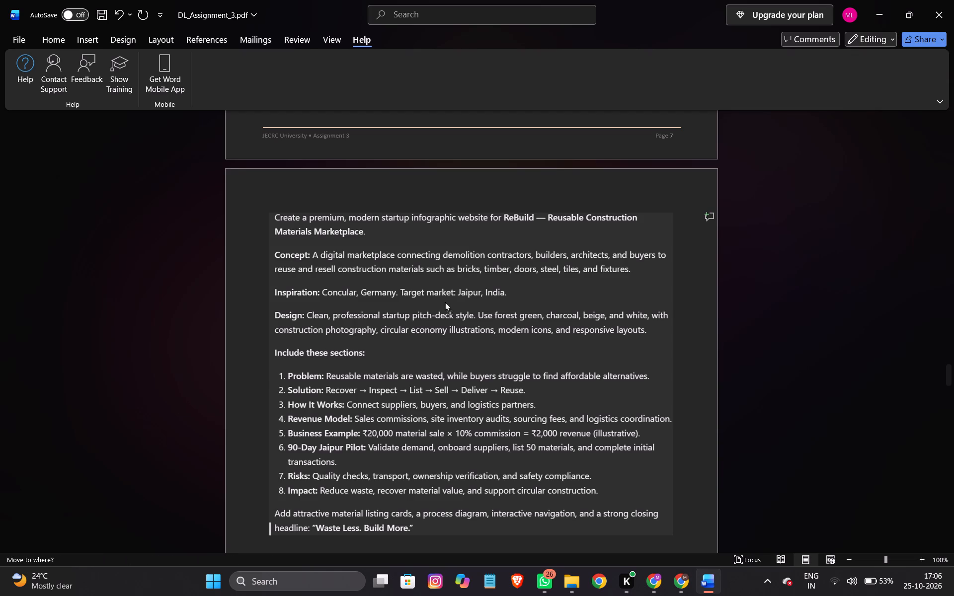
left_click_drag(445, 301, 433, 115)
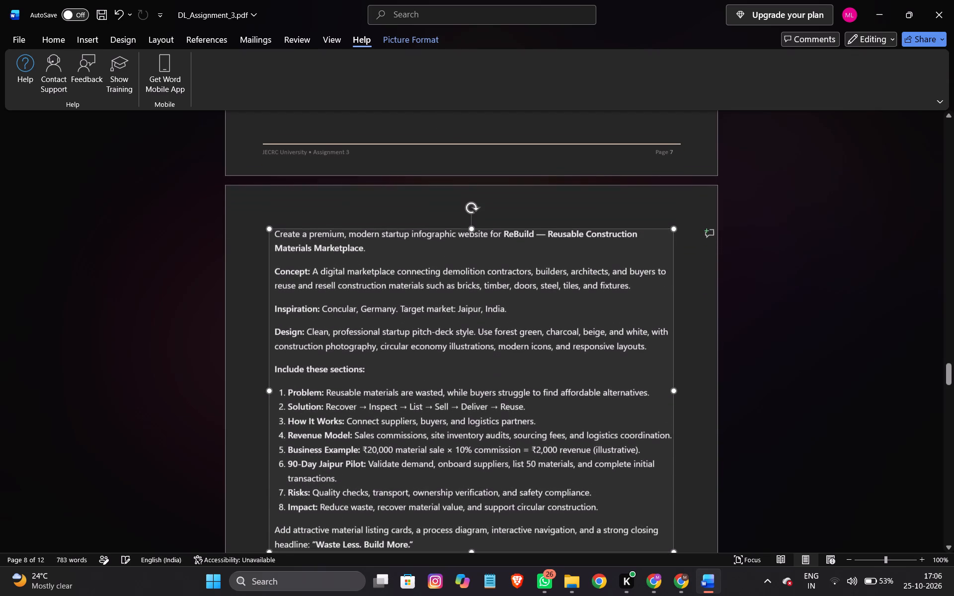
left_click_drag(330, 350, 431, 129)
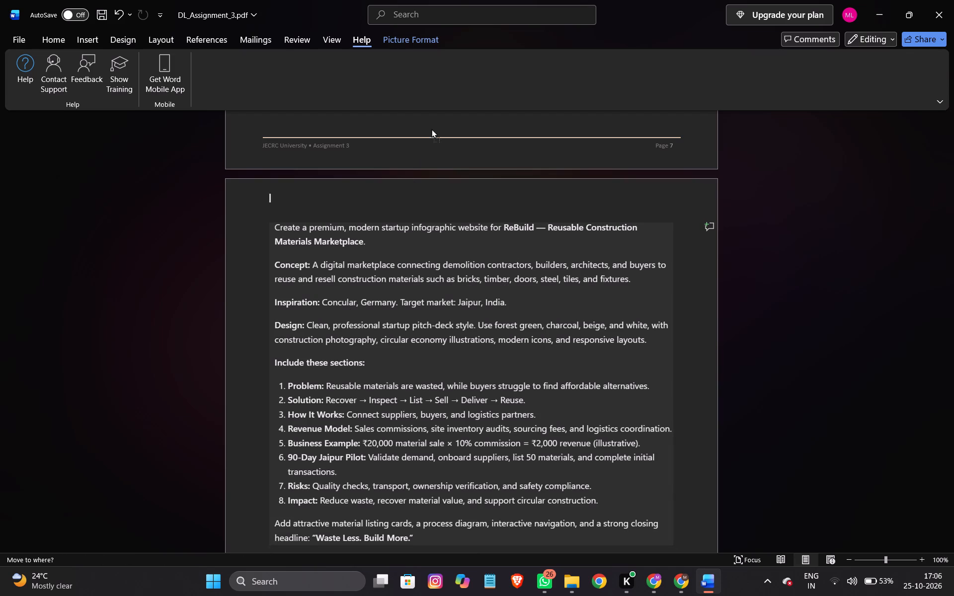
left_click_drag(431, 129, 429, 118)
Delete the "9. Prompt Screen Shorts" heading below the slide 5 picture on page 7.
scroll(421, 229, "up", 1)
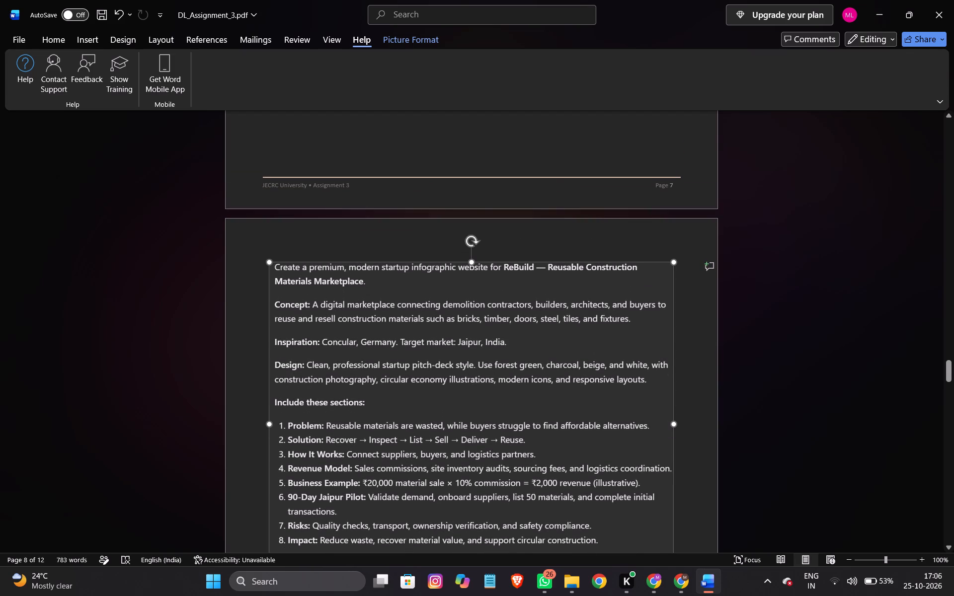
scroll(421, 229, "up", 5)
scroll(421, 229, "down", 4)
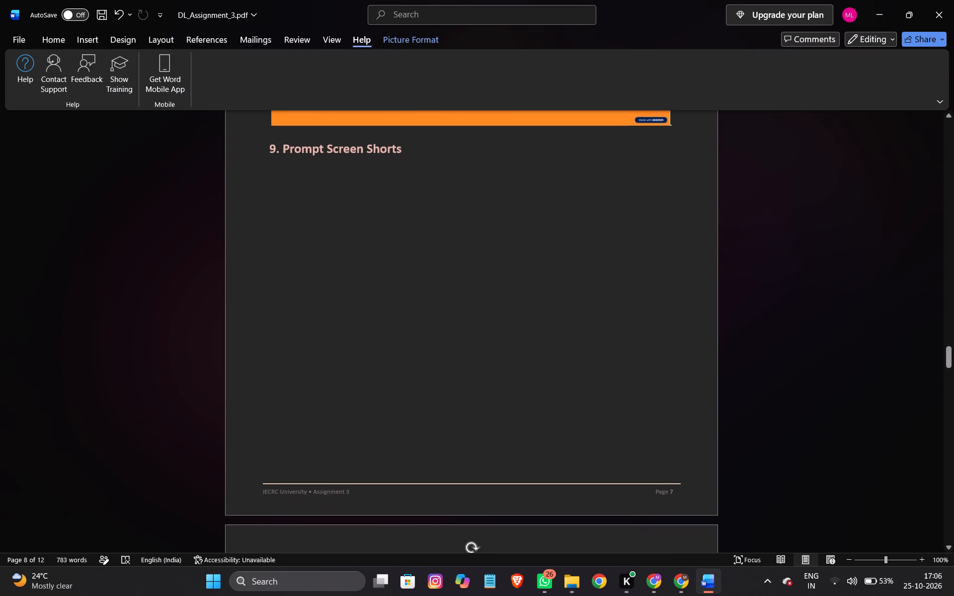
left_click(406, 145)
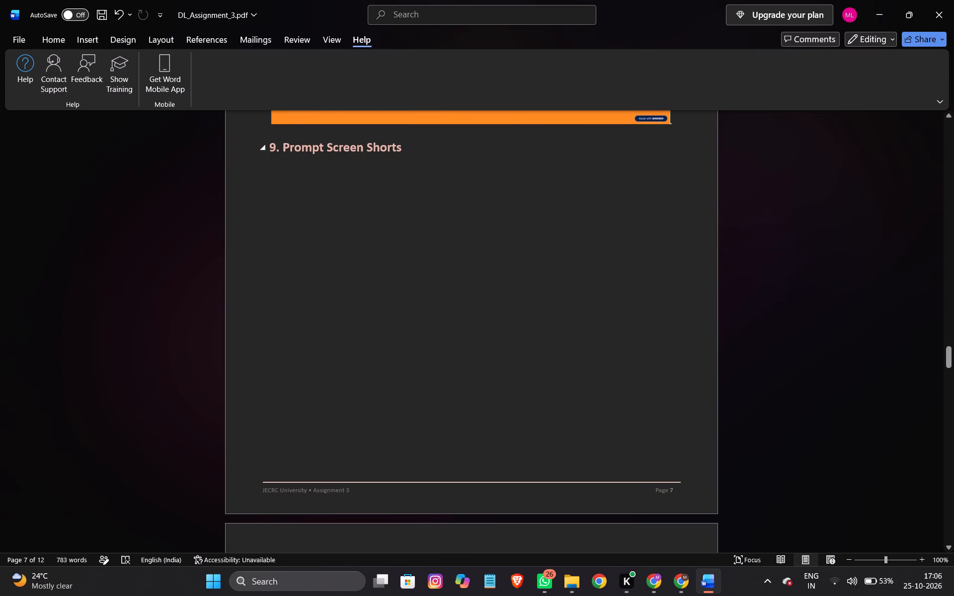
key("BackSpace")
key("BackSpace")
key("BackSpace")
key("BackSpace")
key("BackSpace")
key("BackSpace")
key("BackSpace")
key("BackSpace")
key("BackSpace")
key("BackSpace")
key("BackSpace")
key("BackSpace")
key("BackSpace")
key("BackSpace")
key("BackSpace")
key("BackSpace")
key("BackSpace")
key("BackSpace")
key("BackSpace")
key("BackSpace")
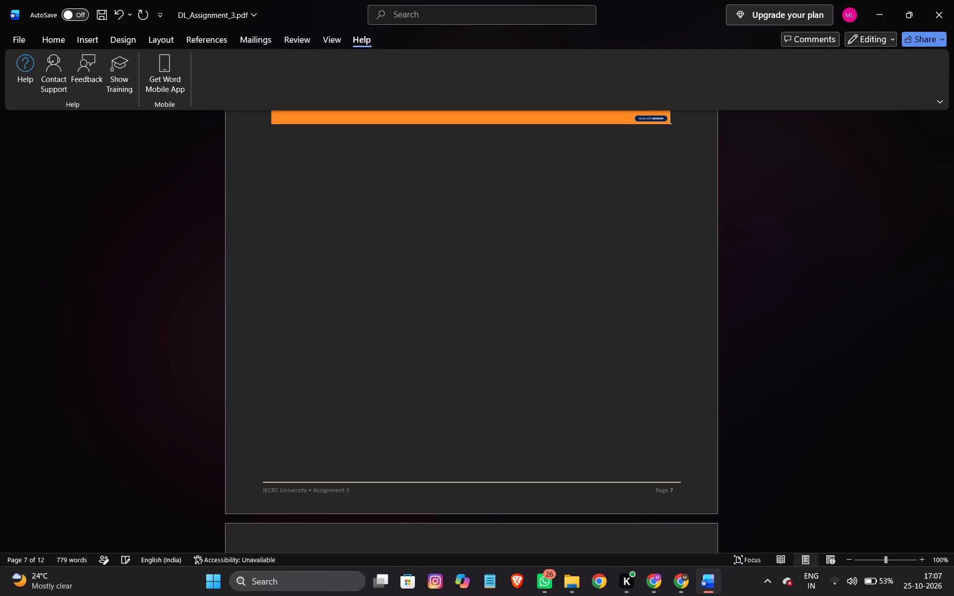
Examine the layout from pitch slide 4 on page 6 through to the infographic website prompt picture on page 8.
key("Down")
key("Down")
key("Down")
key("Down")
key("Down")
key("Down")
key("Down")
key("Down")
key("Down")
key("Down")
key("Down")
key("Down")
key("Down")
key("Down")
key("Down")
key("Down")
key("Down")
key("Down")
key("Down")
key("Down")
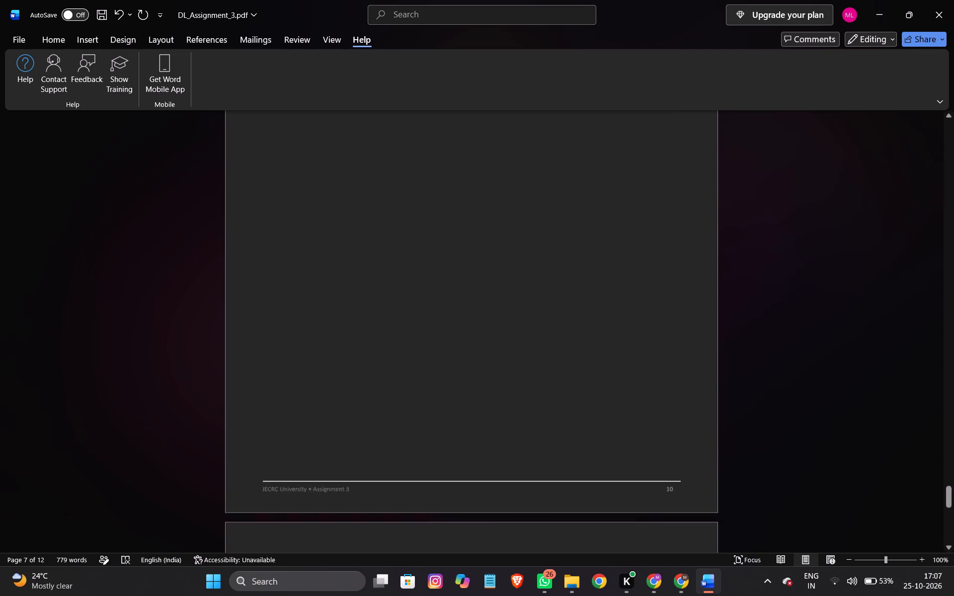
key("Up")
key("Up")
key("Up")
key("Up")
key("Up")
key("Up")
key("Up")
key("Up")
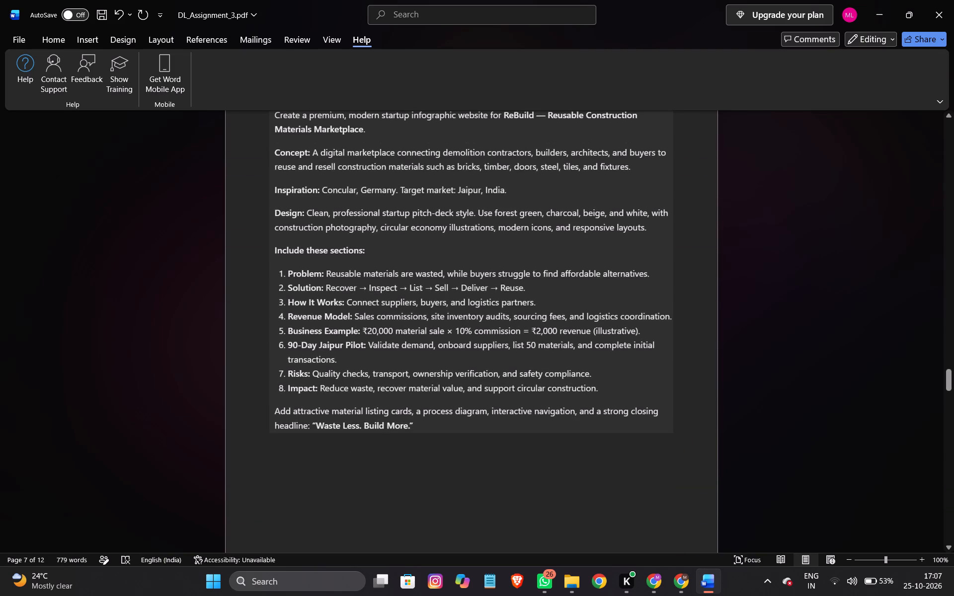
key("Up")
key("Up")
key("Up")
key("Up")
key("Up")
key("Up")
key("Up")
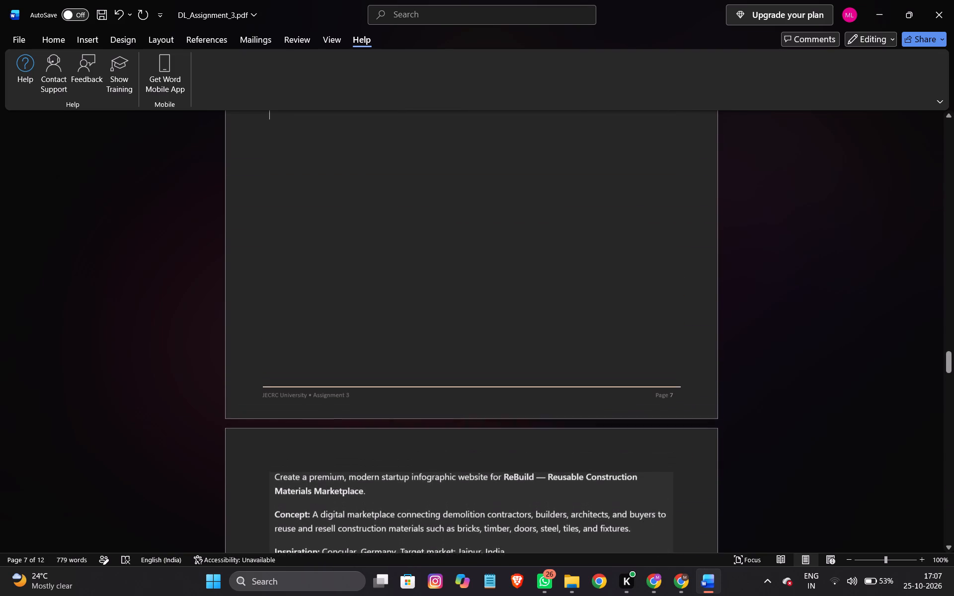
key("Up")
key("Up")
key("Up")
key("Up")
key("Up")
key("Up")
key("Up")
key("Up")
key("Up")
key("Up")
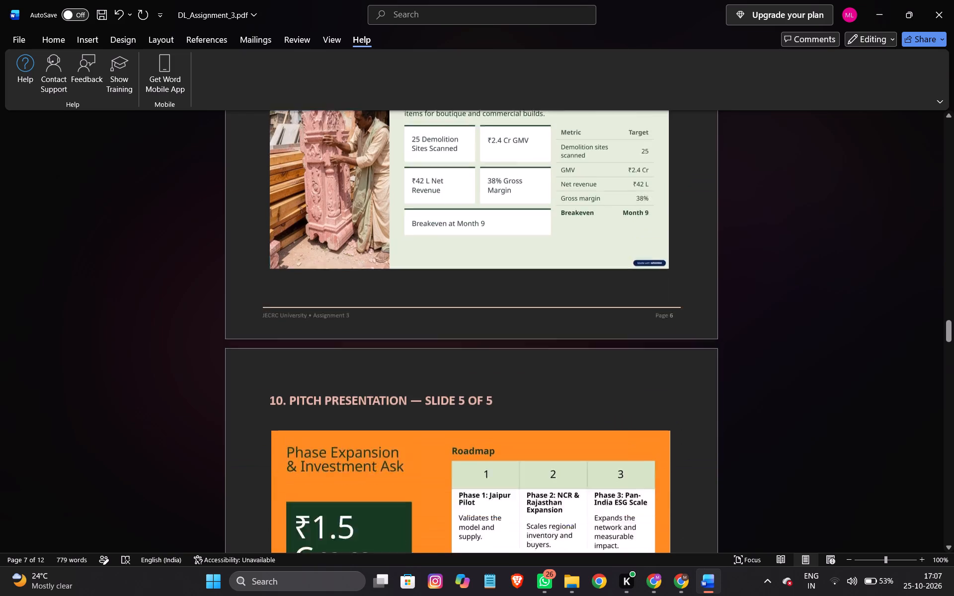
key("Up")
key("Up")
key("Up")
key("Up")
key("Up")
key("Down")
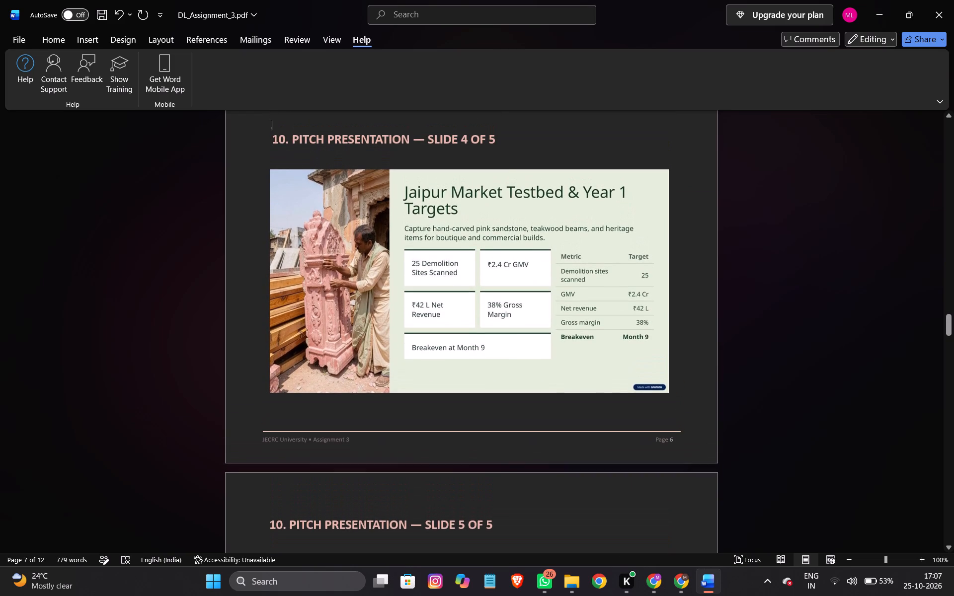
key("Down")
key("Down")
key("Down")
key("Down")
key("Down")
key("Down")
key("Down")
key("Down")
key("Down")
key("Down")
key("Down")
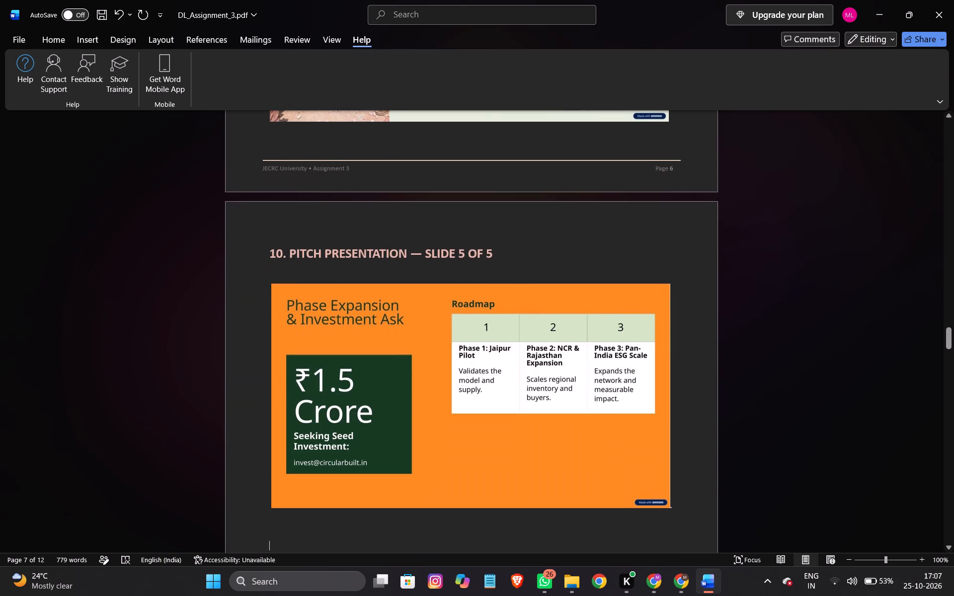
key("Down")
key("Down")
key("Down")
key("Down")
key("Down")
key("Down")
key("Down")
key("Down")
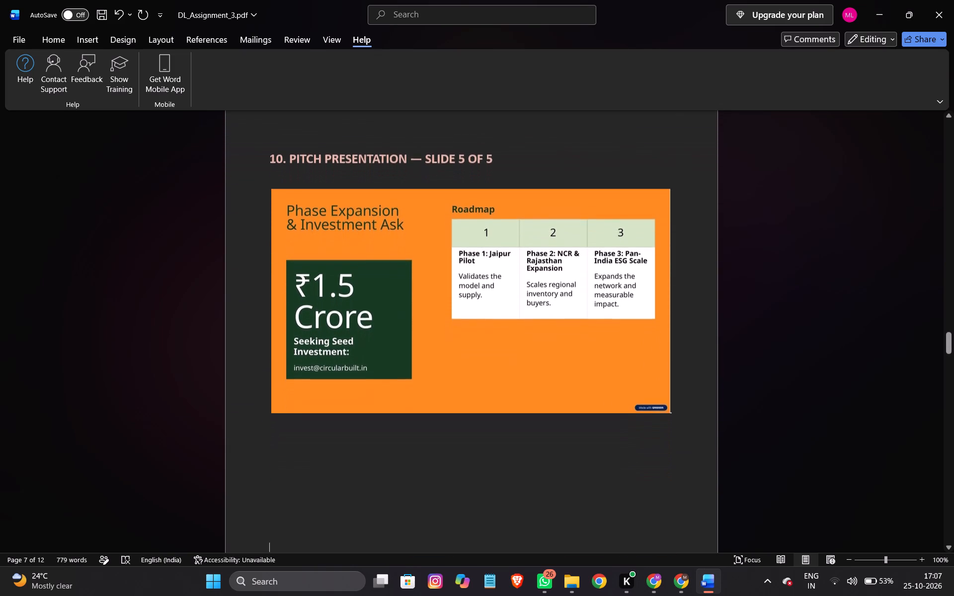
key("Down")
key("Down")
key("Down")
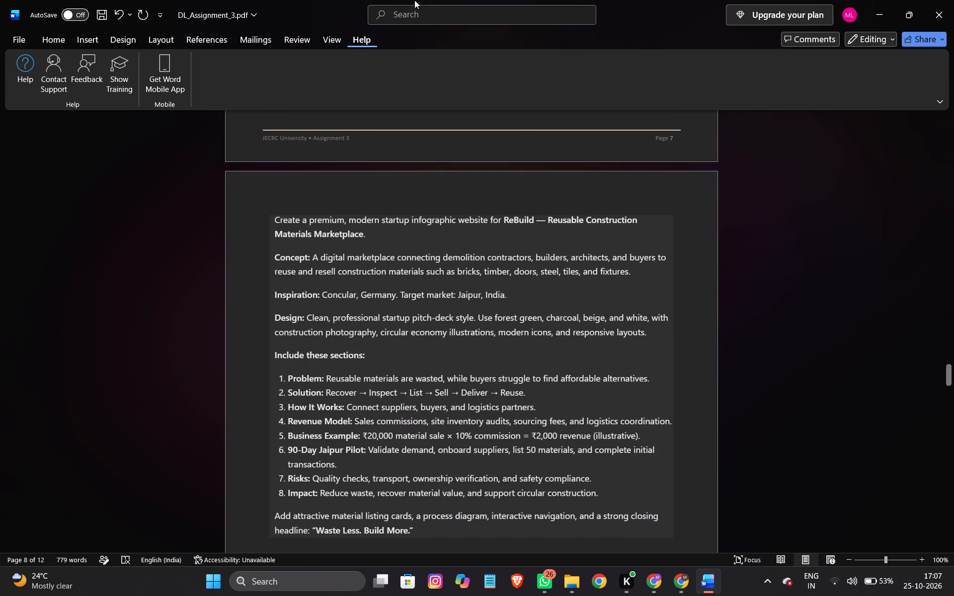
Insert blank lines above the infographic website prompt picture at the top of page 8.
left_click(260, 218)
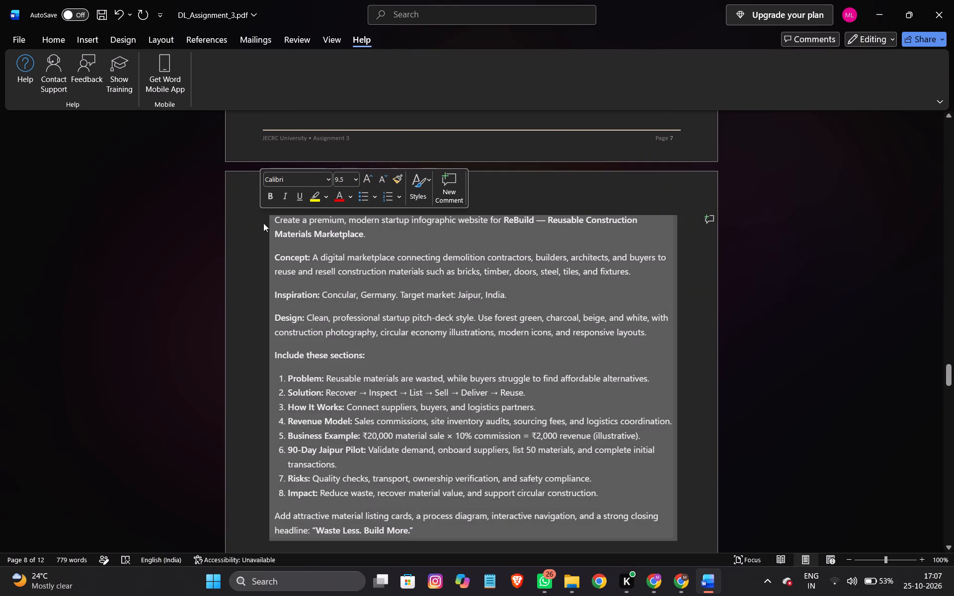
left_click(252, 228)
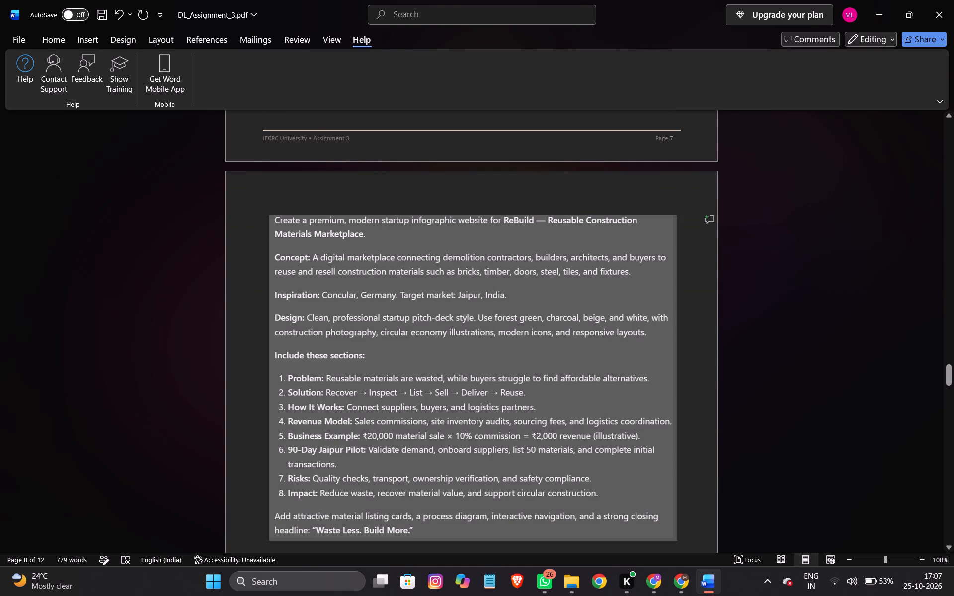
left_click(259, 523)
left_click(271, 530)
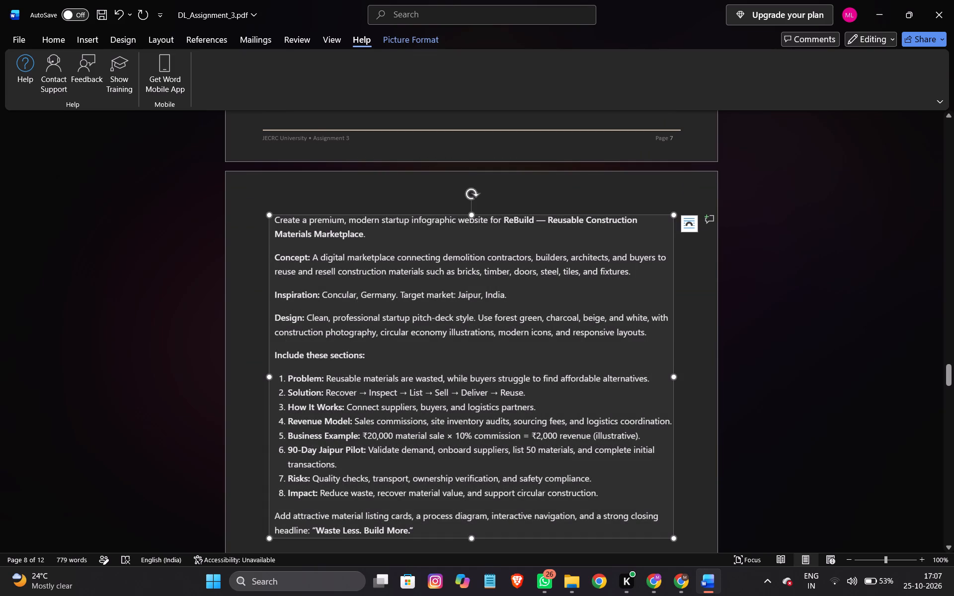
left_click(269, 520)
left_click(256, 520)
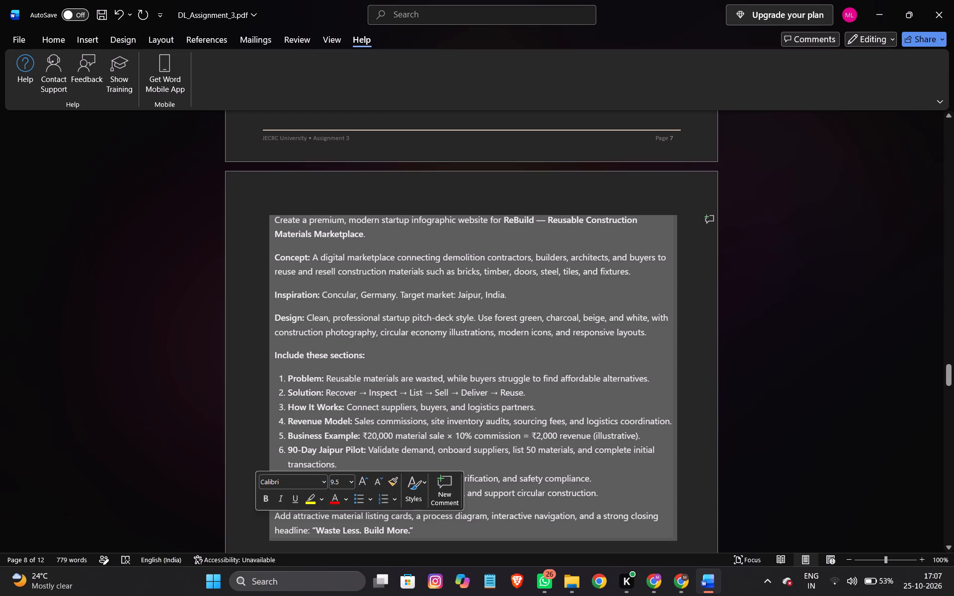
left_click(260, 524)
double_click(262, 523)
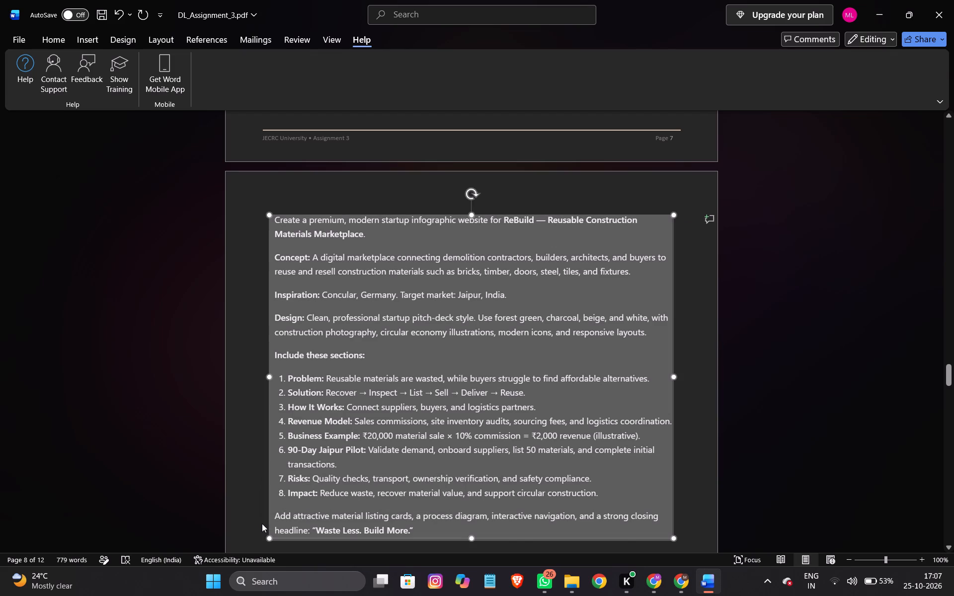
left_click(262, 523)
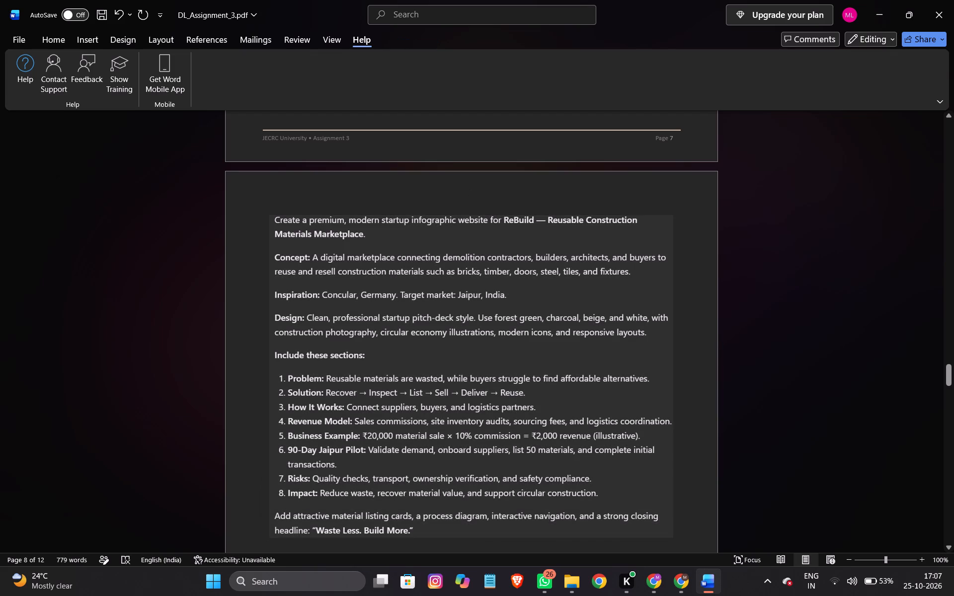
key("Return")
key("Return")
key("Return")
key("Return")
key("Return")
key("Return")
key("Return")
key("Return")
key("Return")
key("Return")
key("Return")
key("Return")
key("Return")
key("Return")
key("Return")
key("Return")
key("Return")
key("Return")
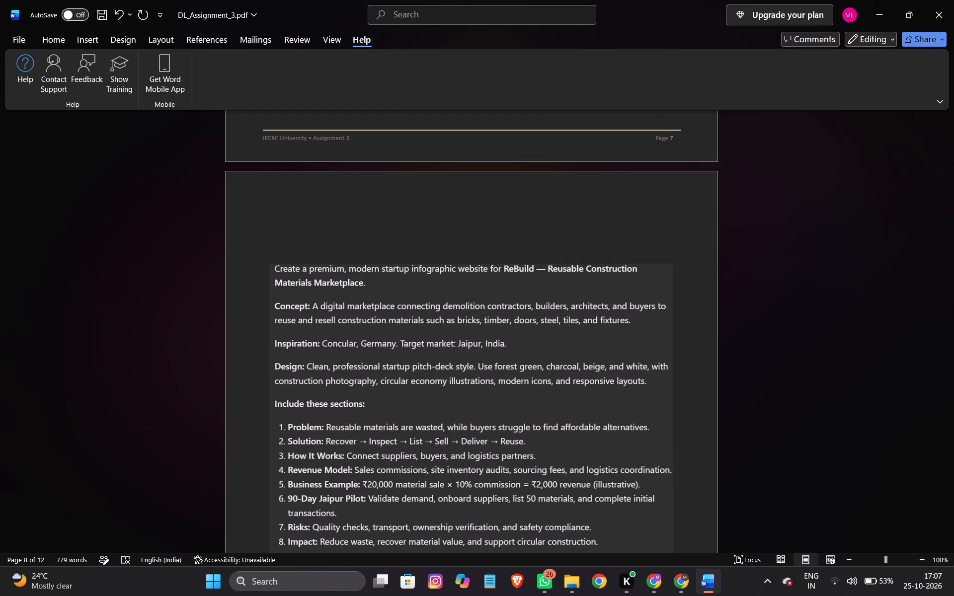
Paste "9. Prompt Screen Shorts" on the blank line at the top of page 8 and apply the Heading 1 style.
left_click(277, 220)
key("ctrl+v")
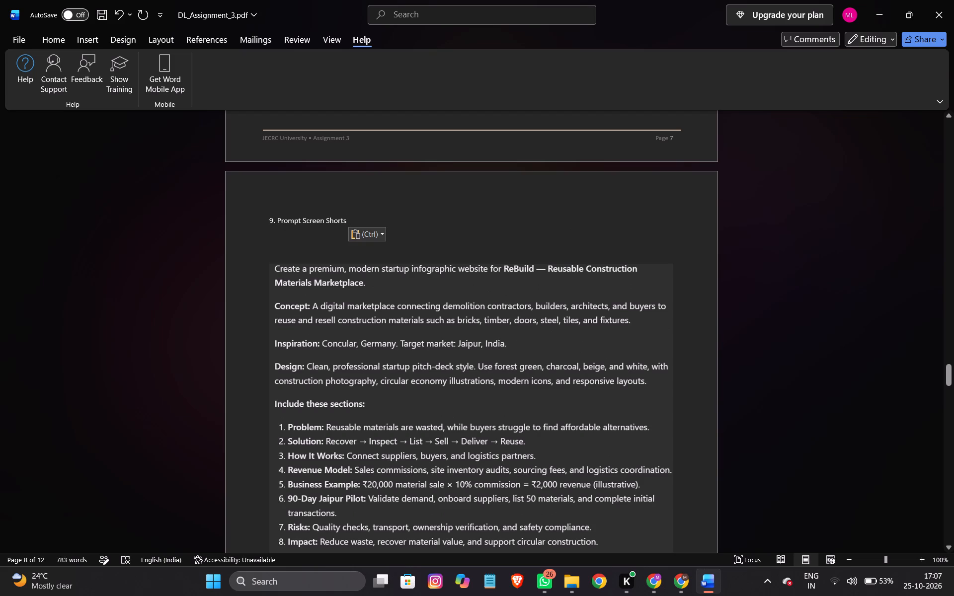
right_click(320, 221)
left_click(483, 190)
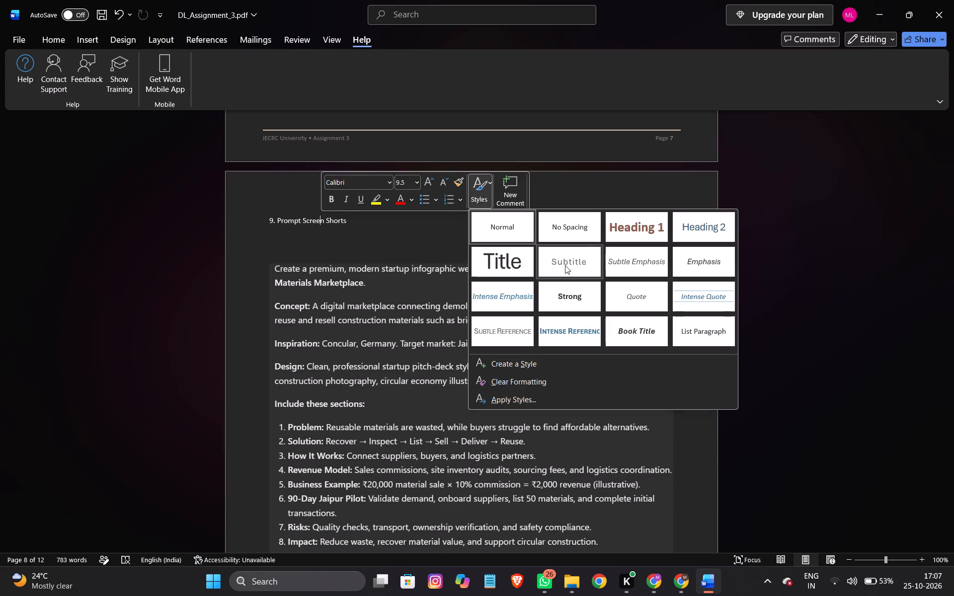
left_click(618, 235)
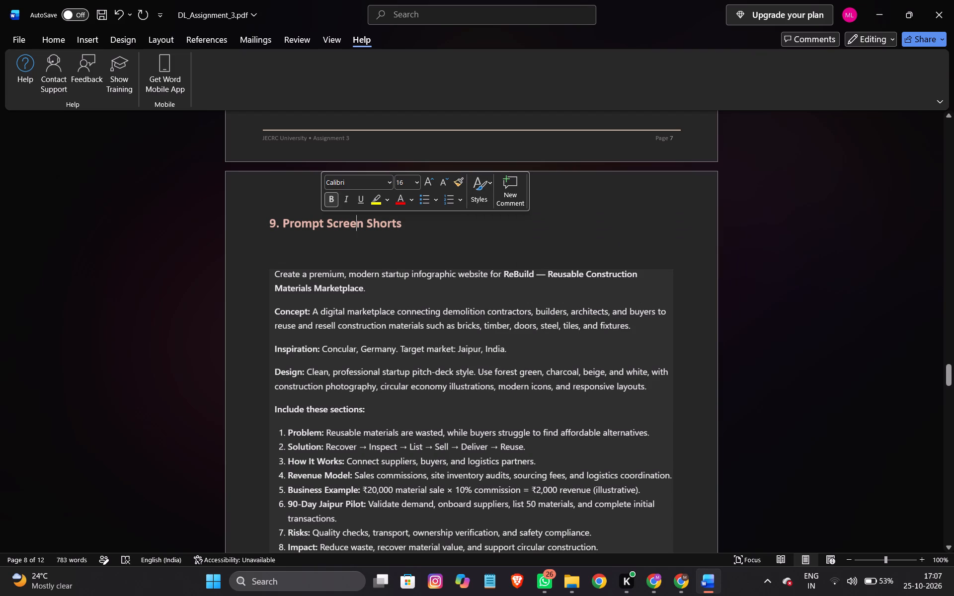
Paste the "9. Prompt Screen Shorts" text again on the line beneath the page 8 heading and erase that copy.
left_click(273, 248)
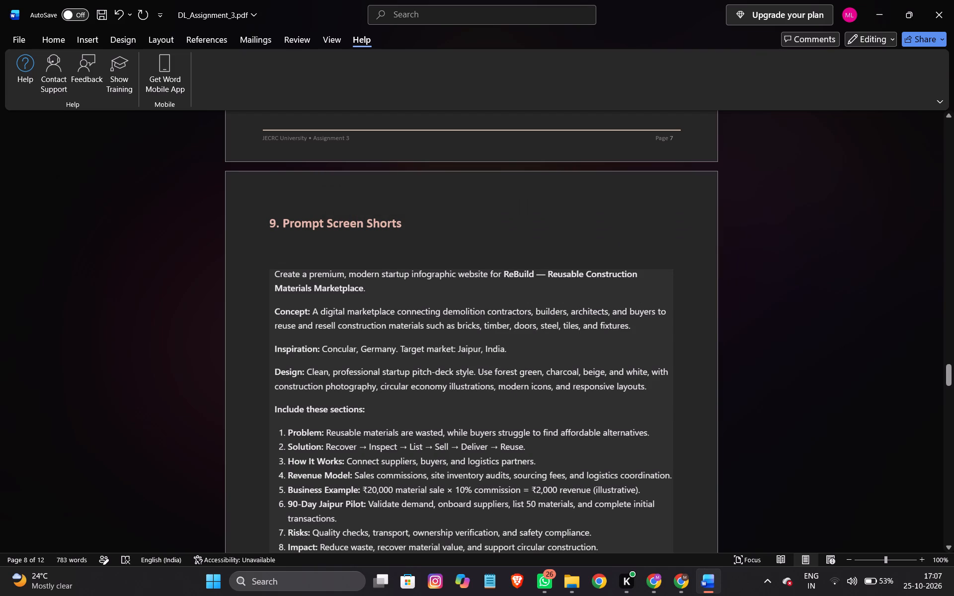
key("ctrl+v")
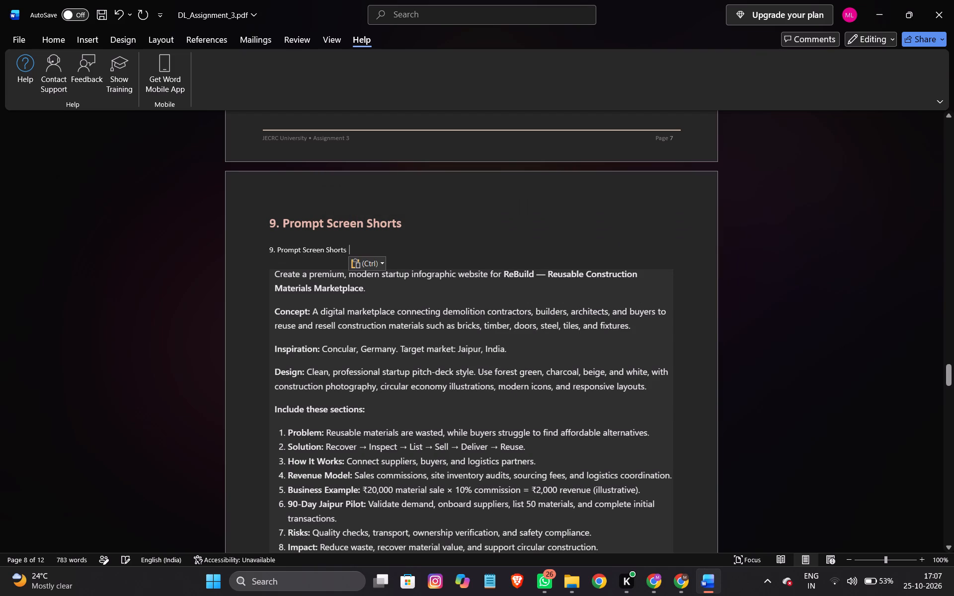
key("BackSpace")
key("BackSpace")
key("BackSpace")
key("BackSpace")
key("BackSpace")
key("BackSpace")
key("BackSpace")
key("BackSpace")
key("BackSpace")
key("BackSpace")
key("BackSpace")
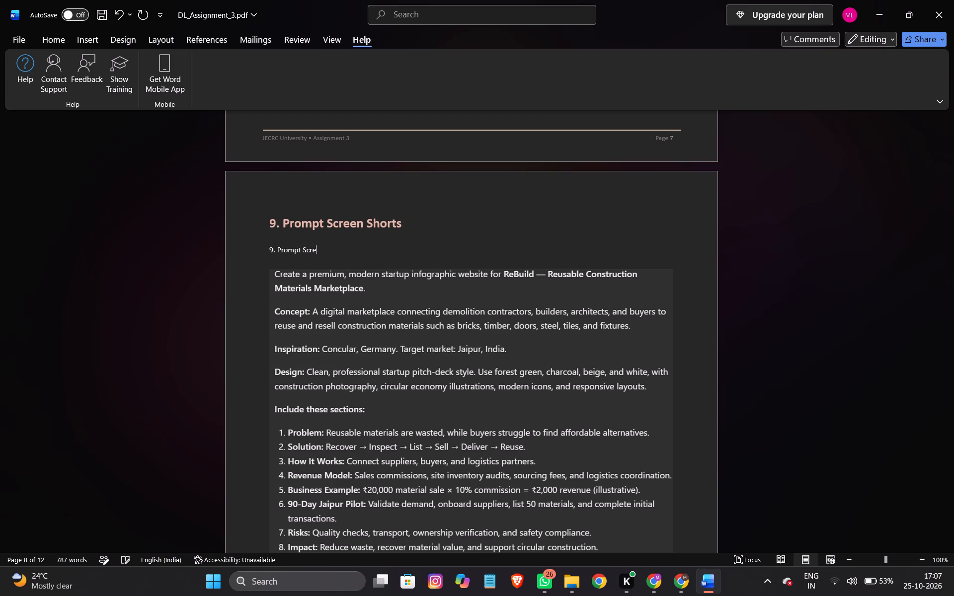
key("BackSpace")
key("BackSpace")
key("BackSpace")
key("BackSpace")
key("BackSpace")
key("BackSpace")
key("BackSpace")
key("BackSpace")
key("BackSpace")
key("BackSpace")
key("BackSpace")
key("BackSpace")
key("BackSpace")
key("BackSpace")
Write "9.1. screenshot of gamma" on the blank line beneath the "9. Prompt Screen Shorts" heading on page 8.
key("9")
key("period")
key("1")
key("period")
key("space")
key("space")
type("screen")
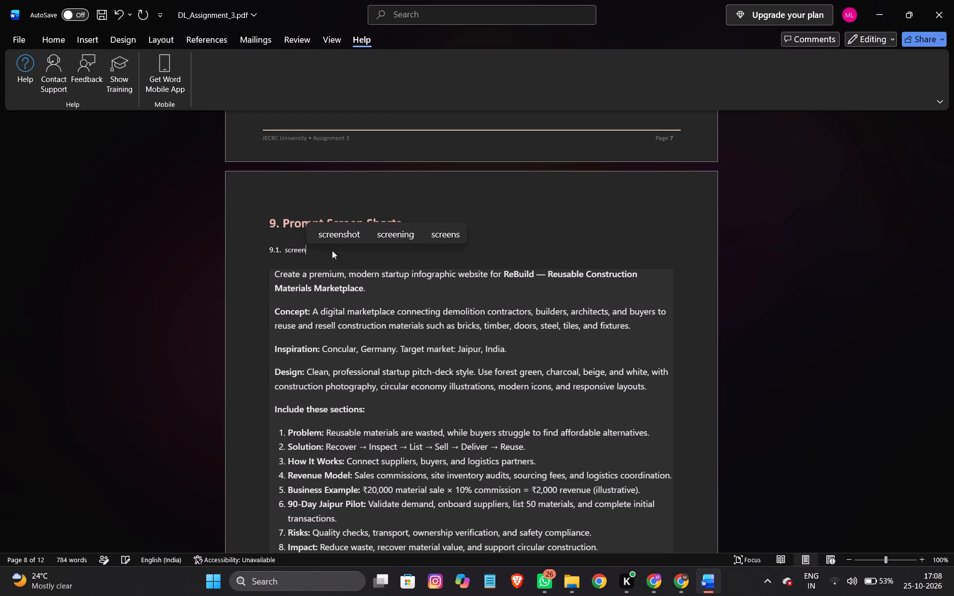
type("shot")
key("space")
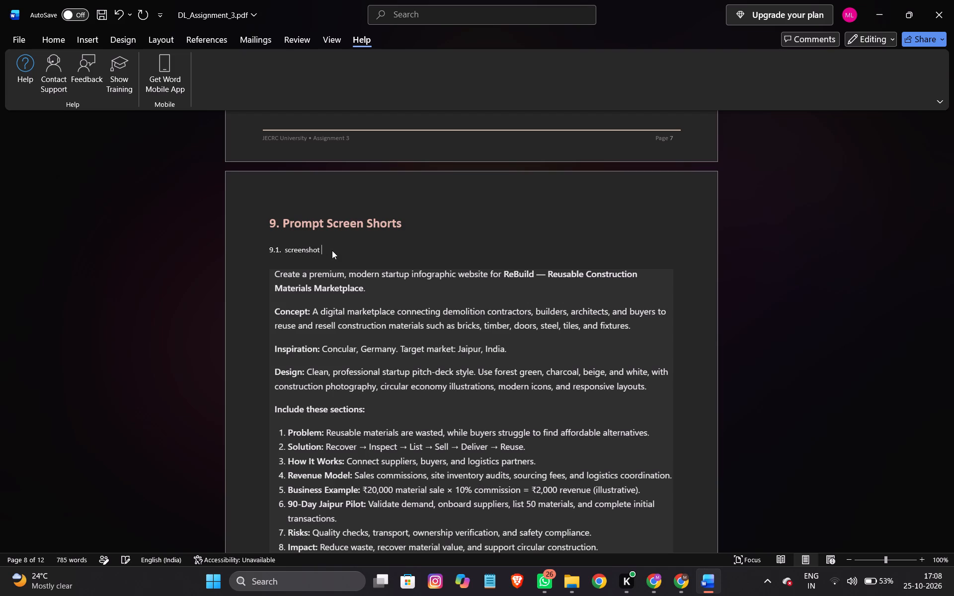
type("of gamm")
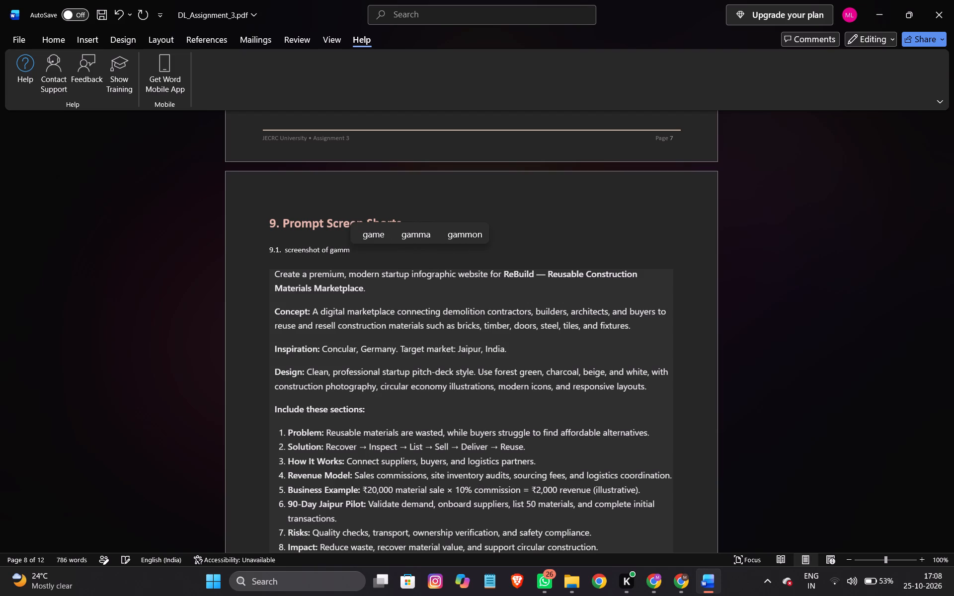
type("a")
key("space")
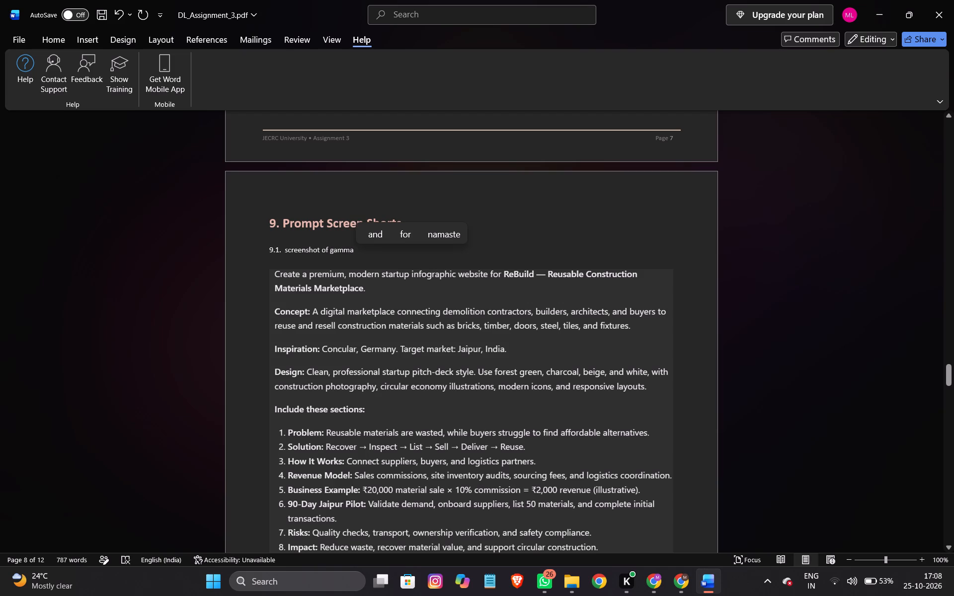
Capitalise the first letters of "Screenshot" and "Gamma" in the 9.1 line.
left_click(286, 251)
key("BackSpace")
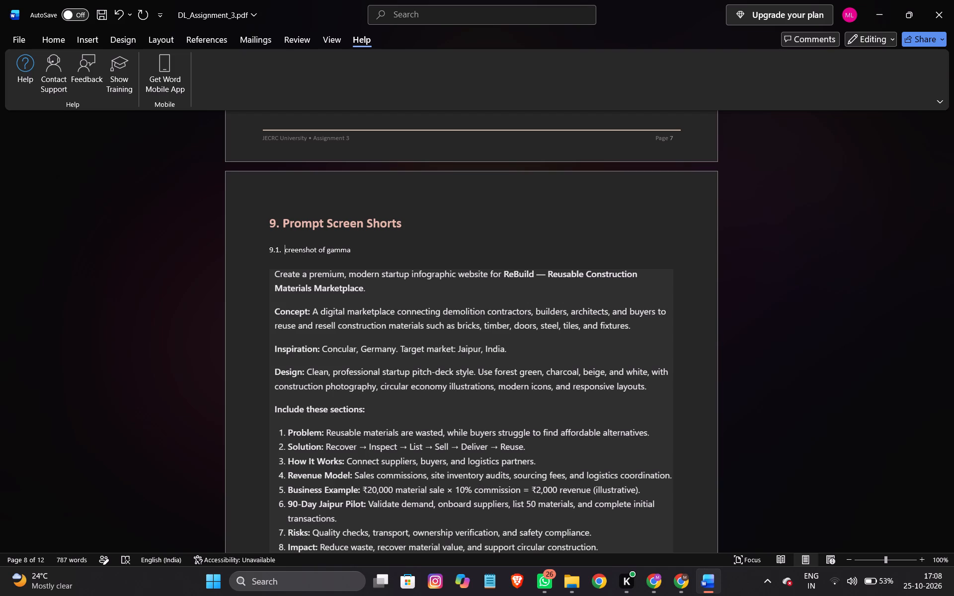
key("shift+s")
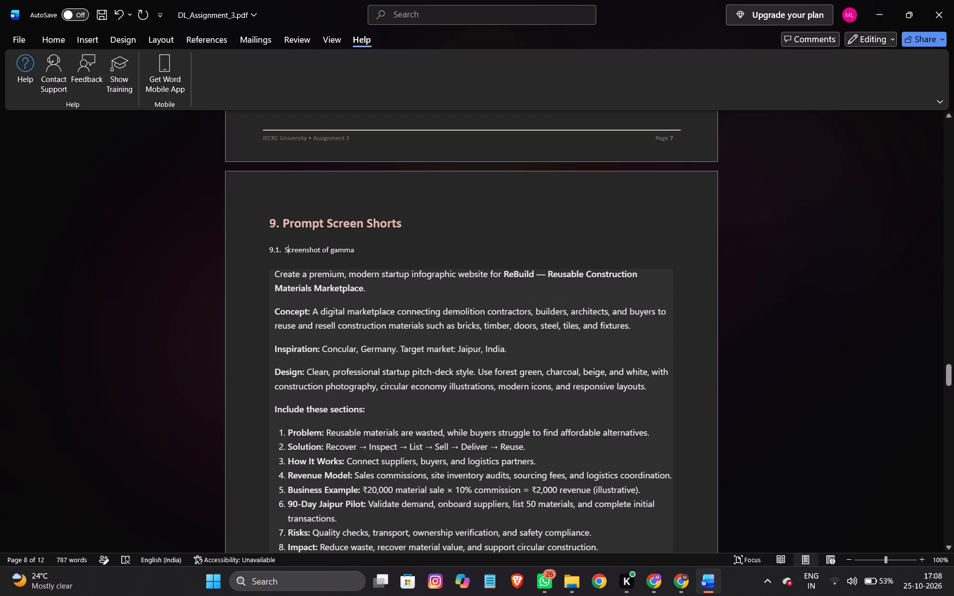
left_click(333, 248)
key("BackSpace")
key("shift+g")
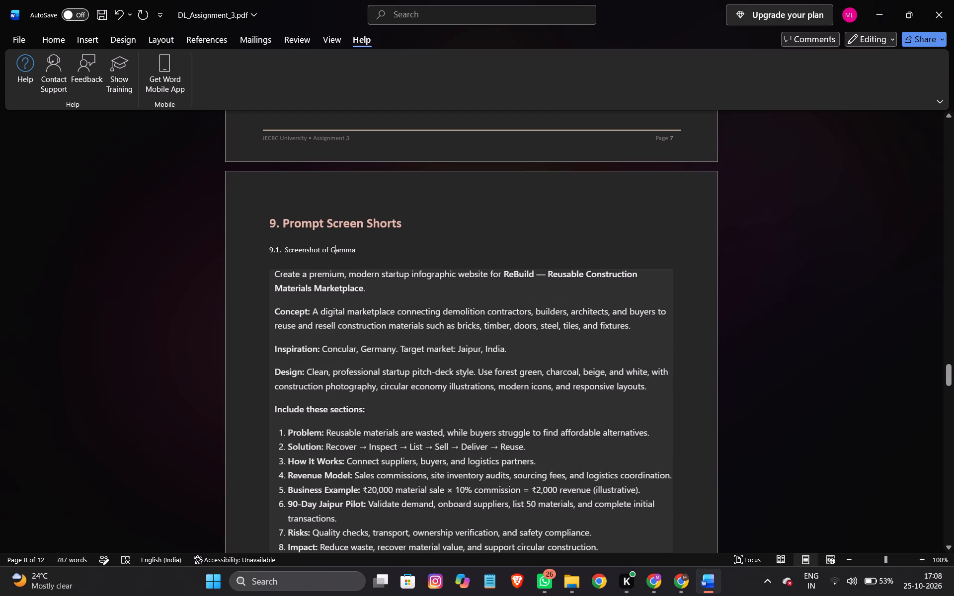
Apply the Heading 1 style to the "9.1. Screenshot of Gamma" line.
right_click(284, 252)
left_click(444, 226)
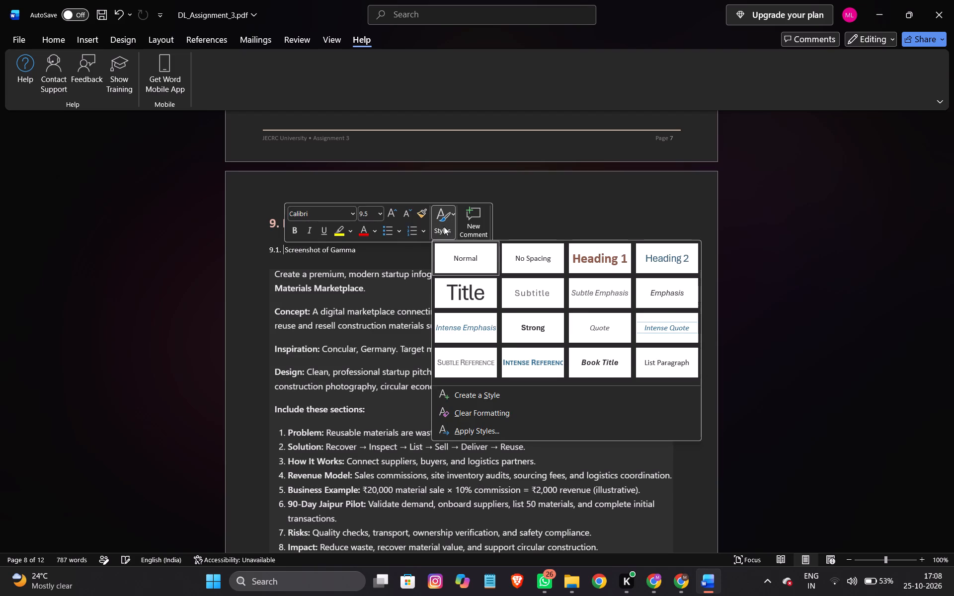
left_click(577, 256)
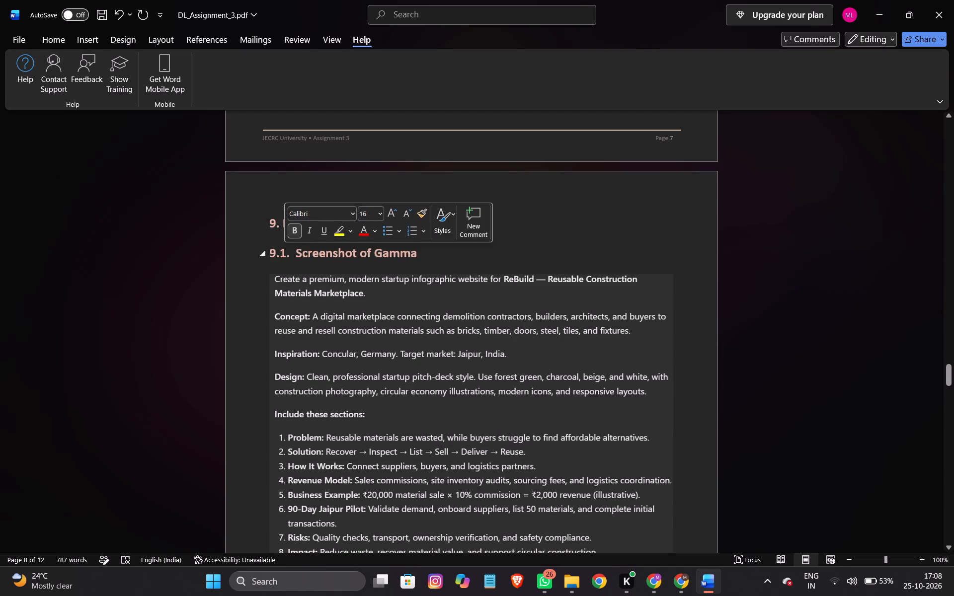
left_click(506, 250)
Shrink the 5-slide pitch deck prompt picture on page 9 proportionally to about four-fifths of its width.
scroll(330, 262, "down", 1)
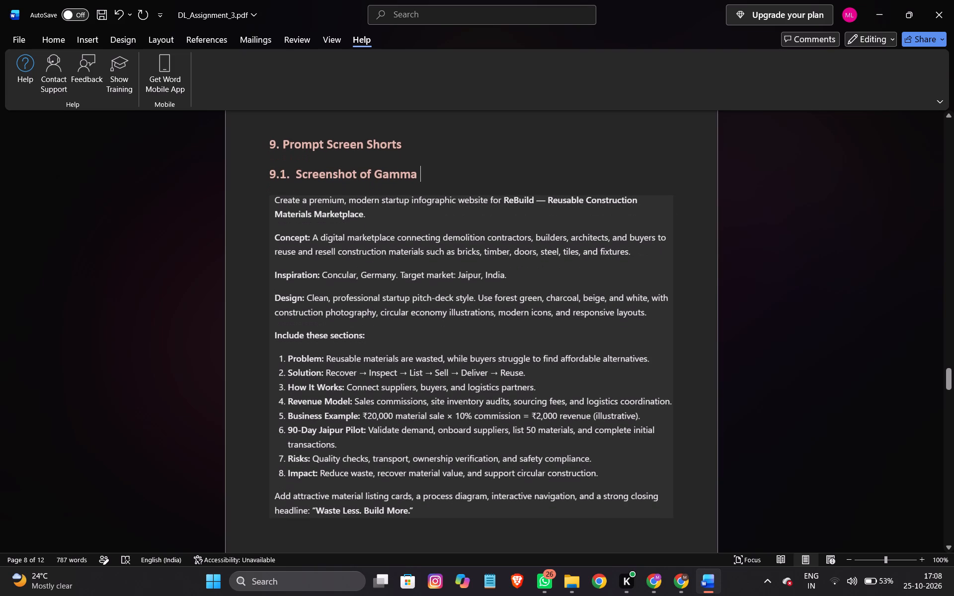
scroll(330, 262, "down", 3)
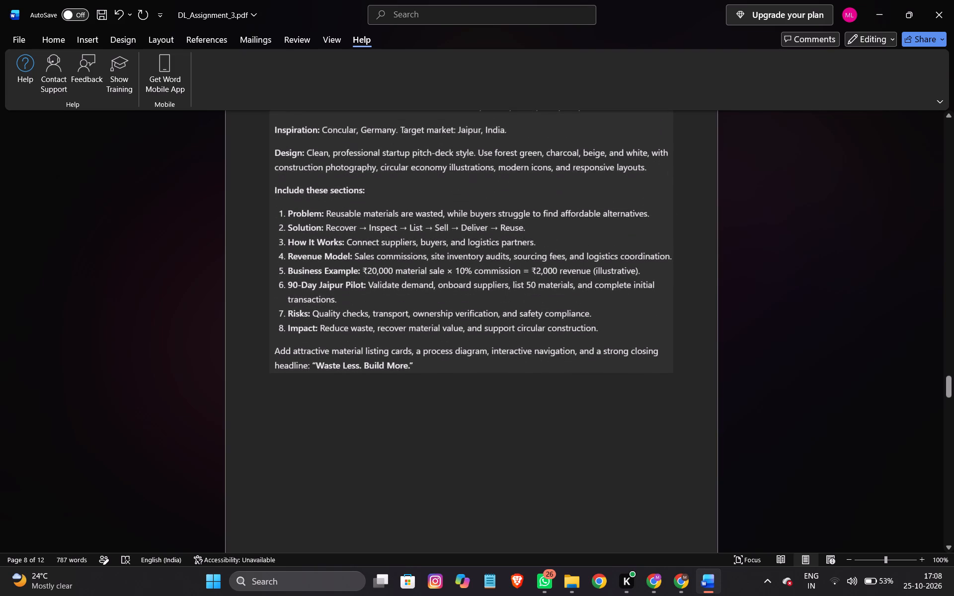
scroll(330, 262, "down", 4)
scroll(330, 262, "up", 4)
scroll(330, 262, "left", 1)
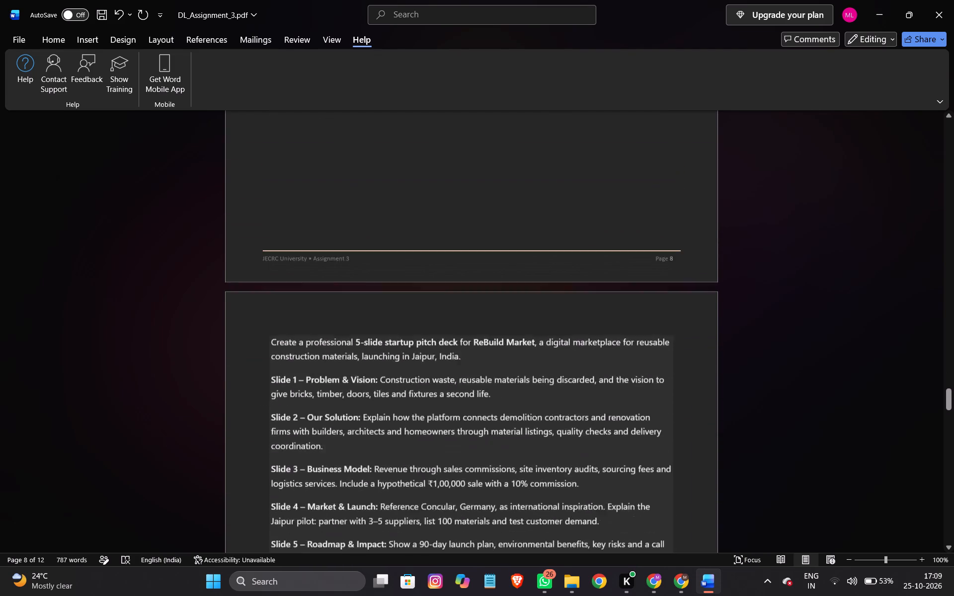
scroll(330, 262, "left", 1)
scroll(330, 262, "up", 3)
scroll(330, 262, "down", 3)
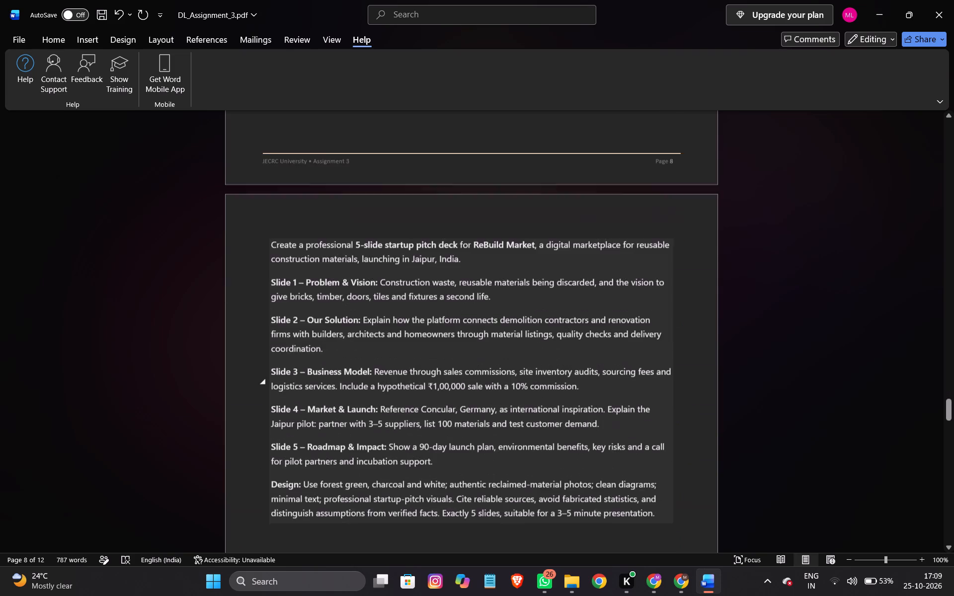
scroll(330, 262, "down", 3)
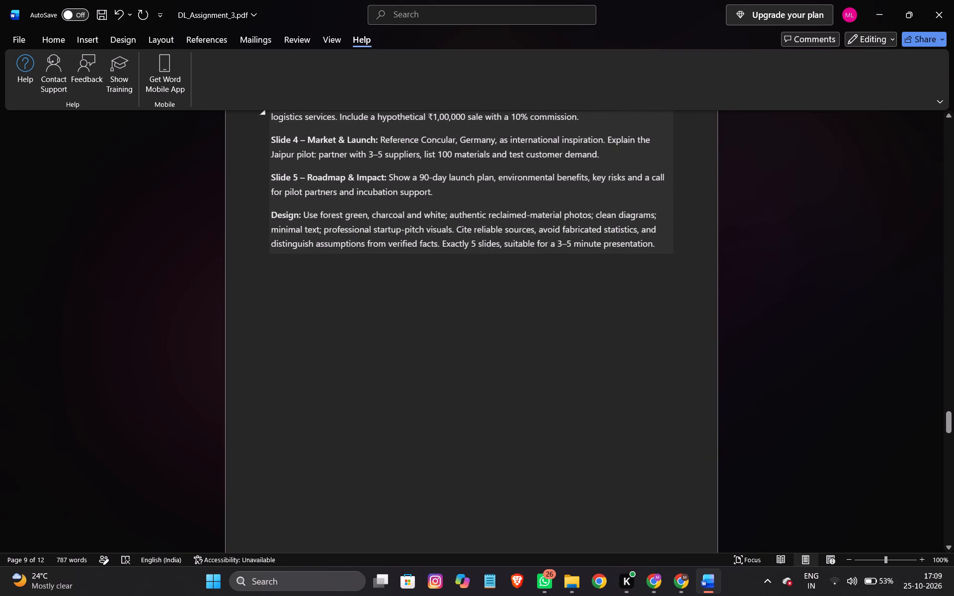
left_click(647, 235)
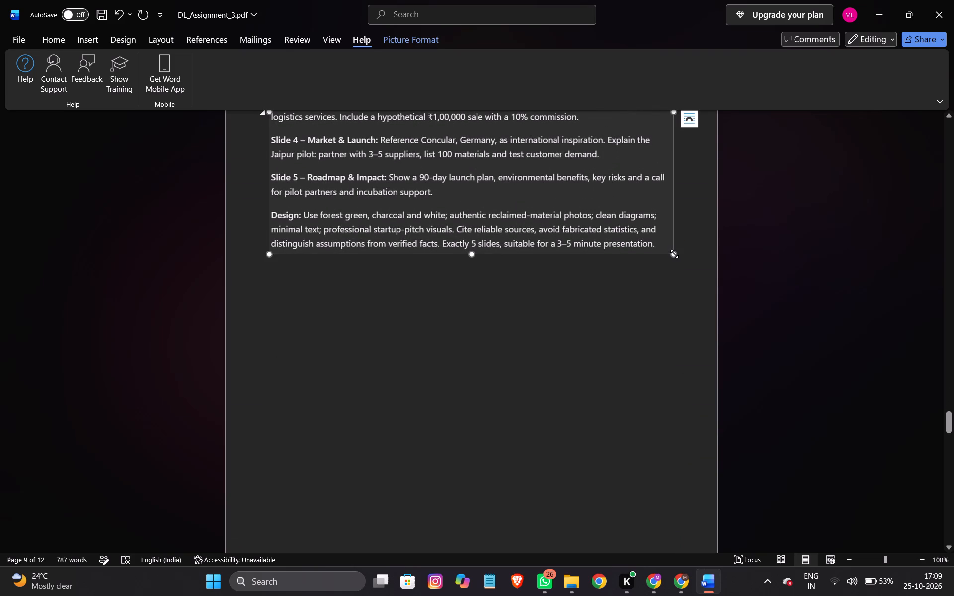
left_click_drag(674, 254, 596, 143)
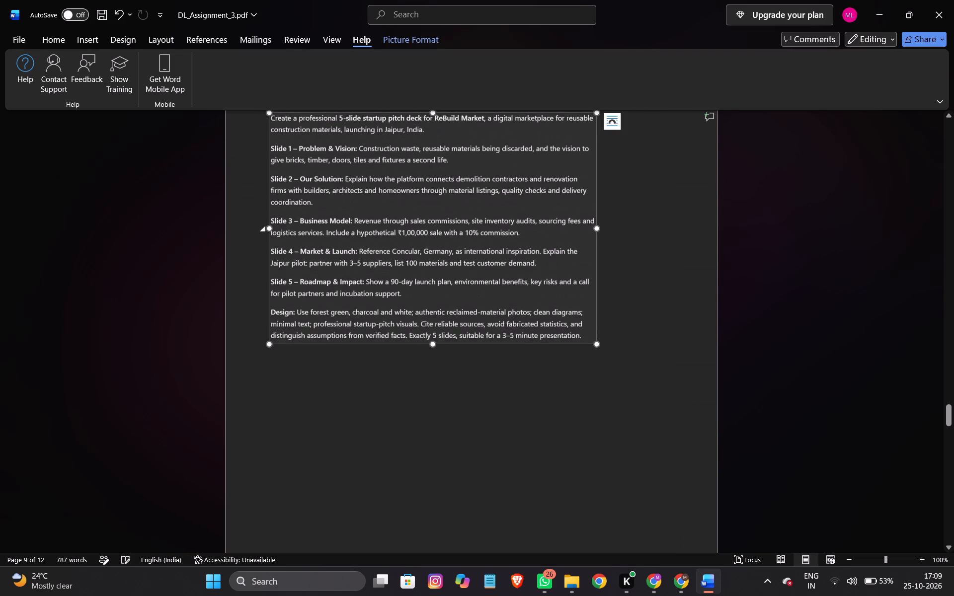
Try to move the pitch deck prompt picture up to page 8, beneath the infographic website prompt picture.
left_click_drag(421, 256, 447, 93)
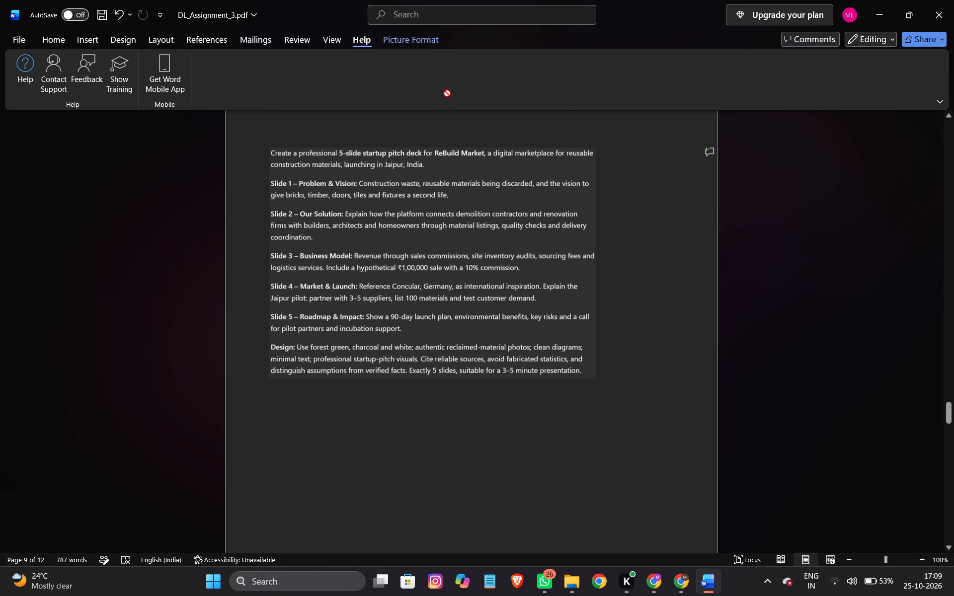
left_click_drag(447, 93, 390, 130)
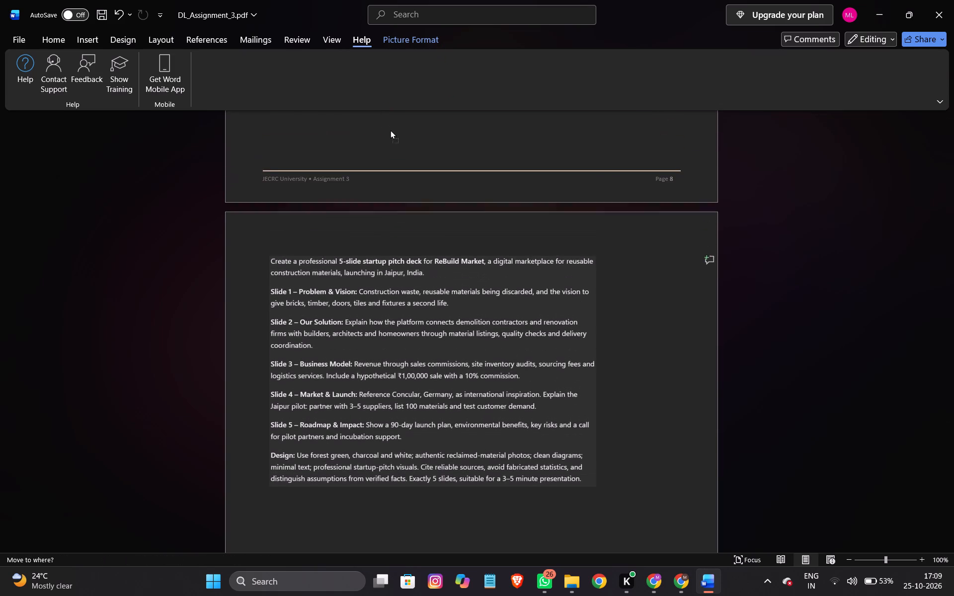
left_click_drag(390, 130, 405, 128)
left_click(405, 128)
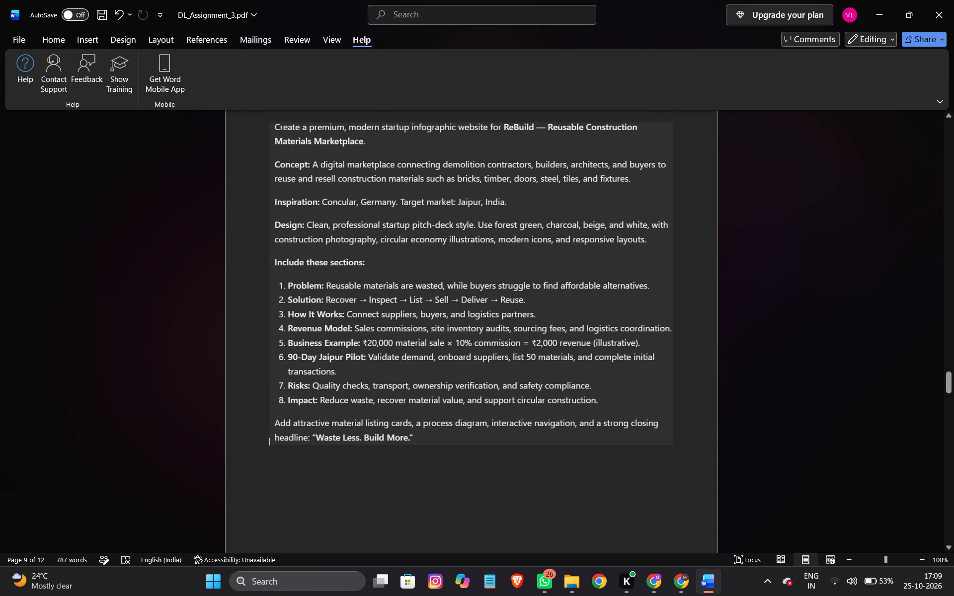
Shrink the infographic website prompt picture on page 8 proportionally to about the same width as the pitch deck prompt picture.
scroll(367, 324, "up", 5)
scroll(367, 324, "down", 1)
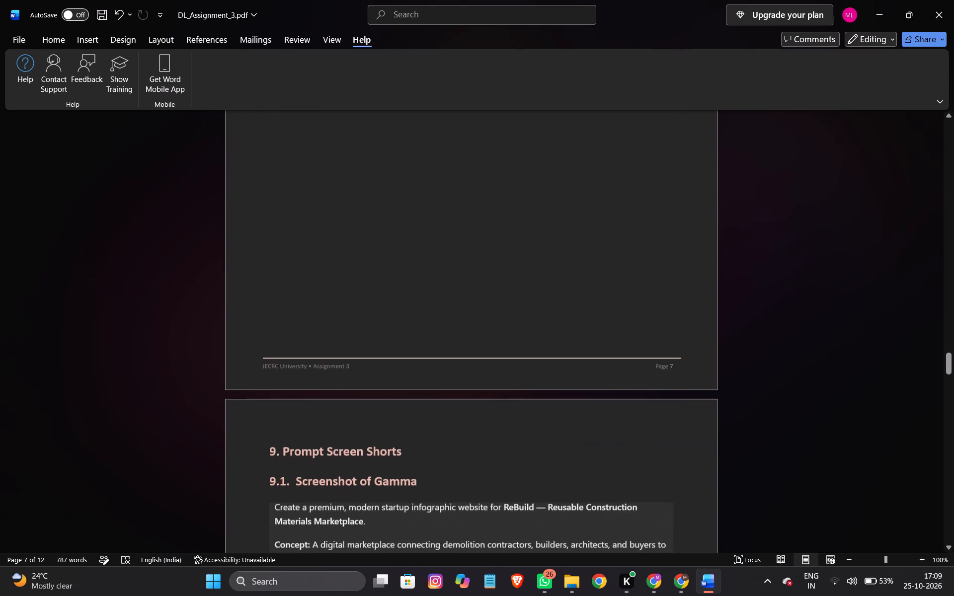
scroll(367, 324, "down", 4)
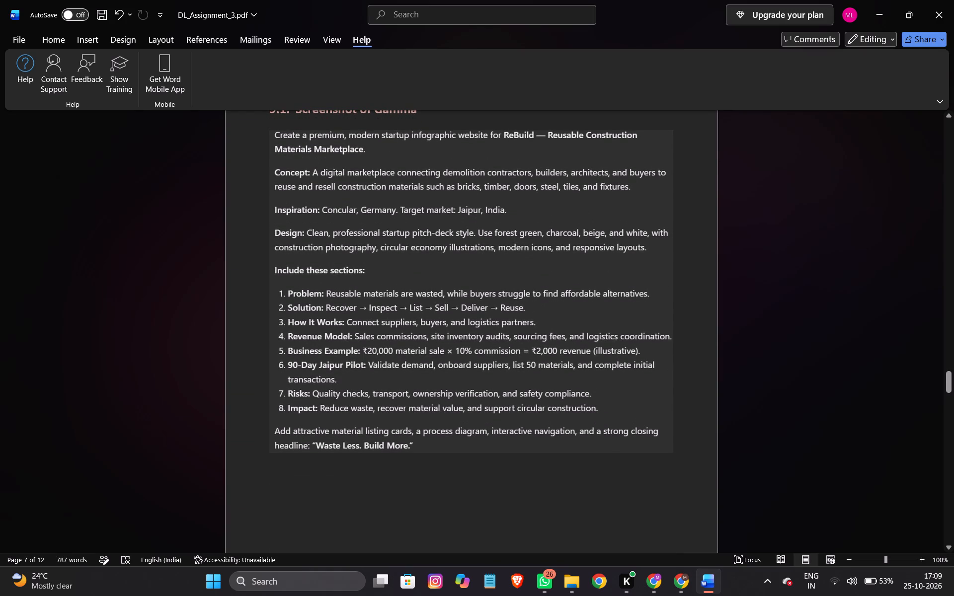
left_click(669, 450)
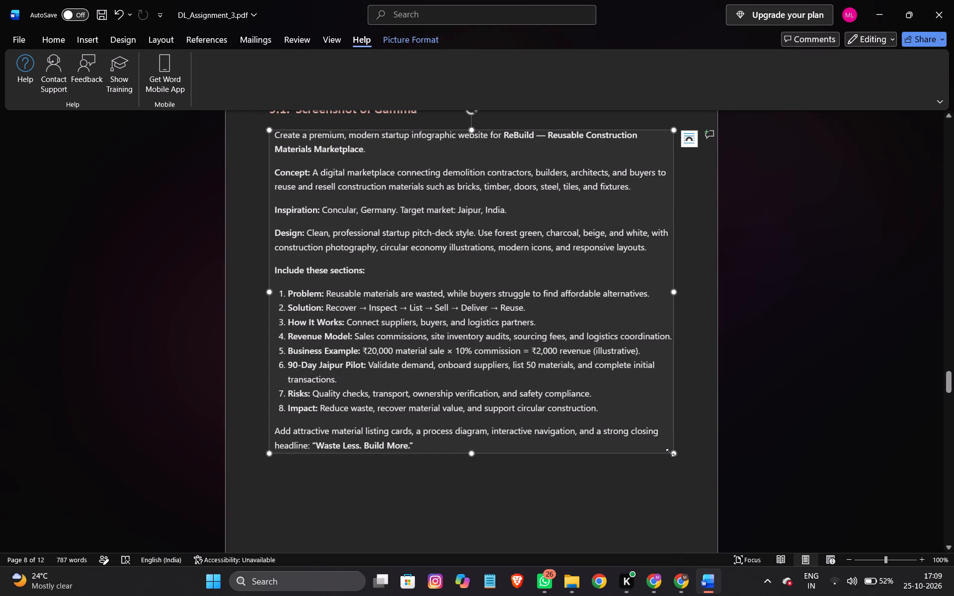
left_click_drag(670, 452, 539, 205)
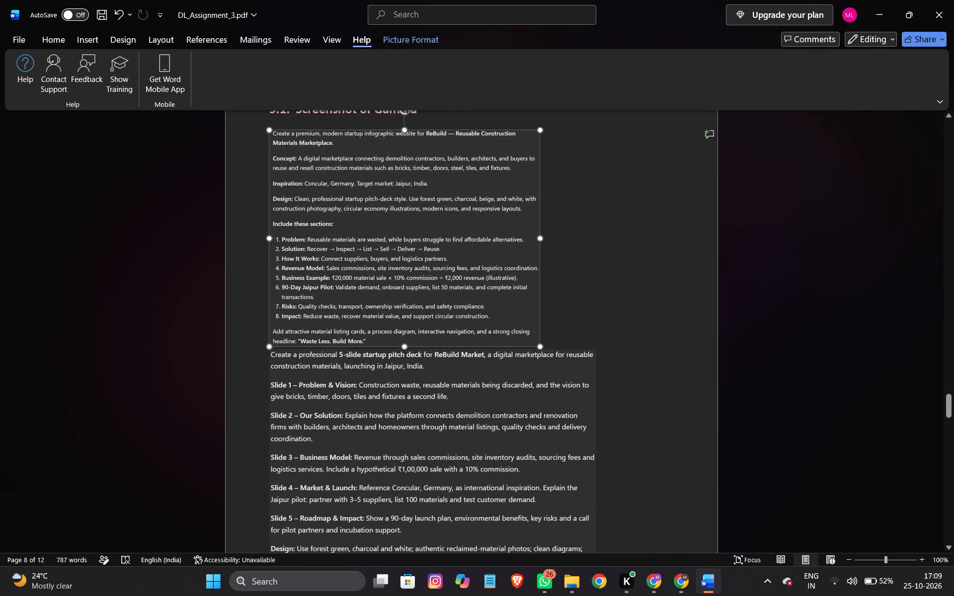
left_click_drag(539, 205, 484, 121)
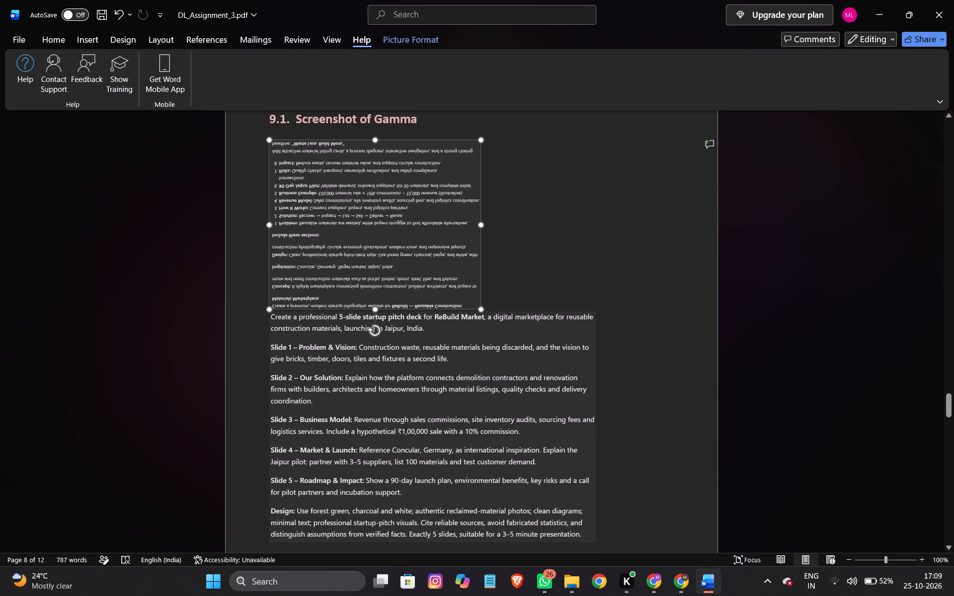
left_click_drag(484, 121, 594, 193)
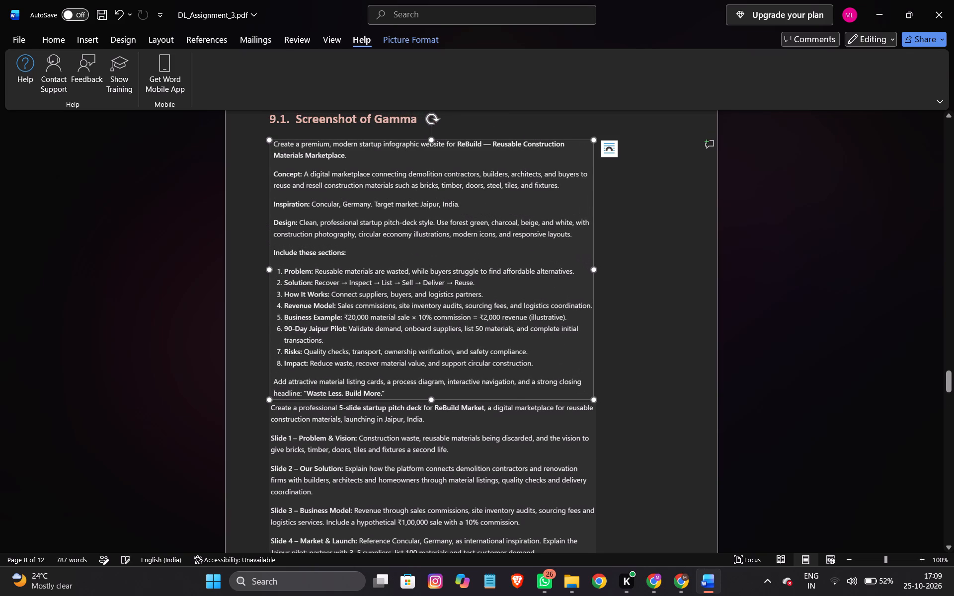
Insert two blank lines between the infographic website prompt picture and the pitch deck prompt picture on page 8.
left_click(268, 409)
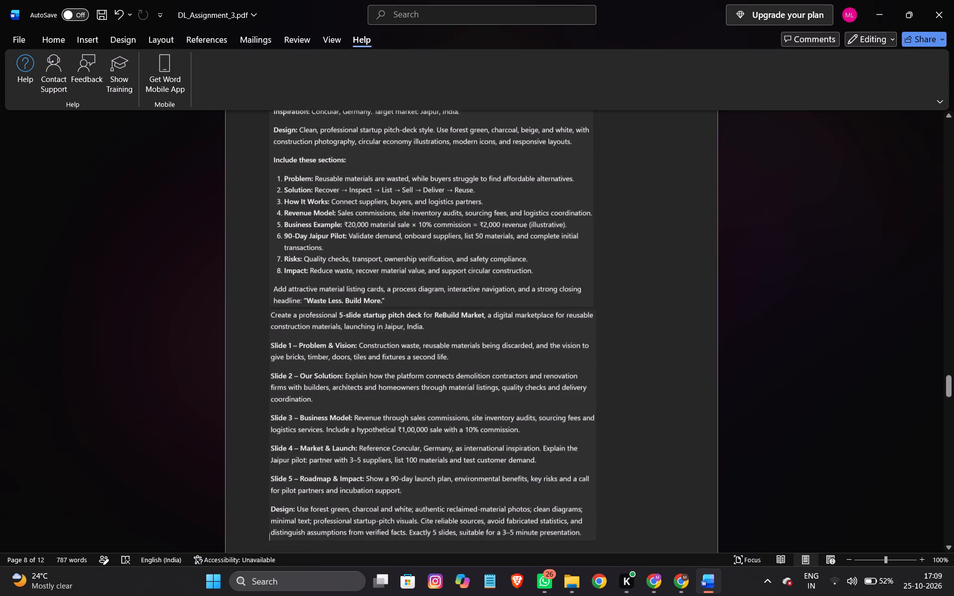
key("Return")
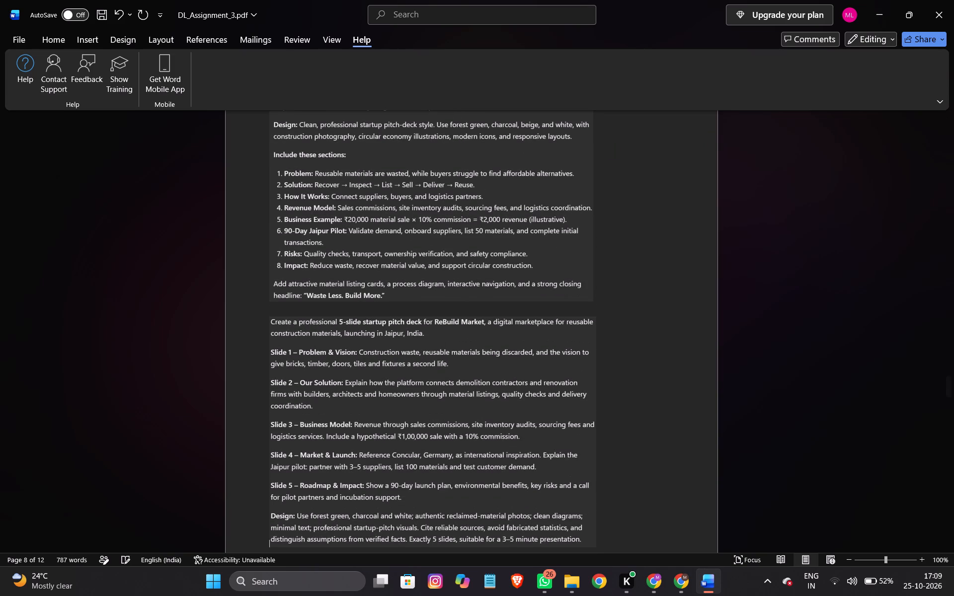
key("Return")
key("Return")
key("BackSpace")
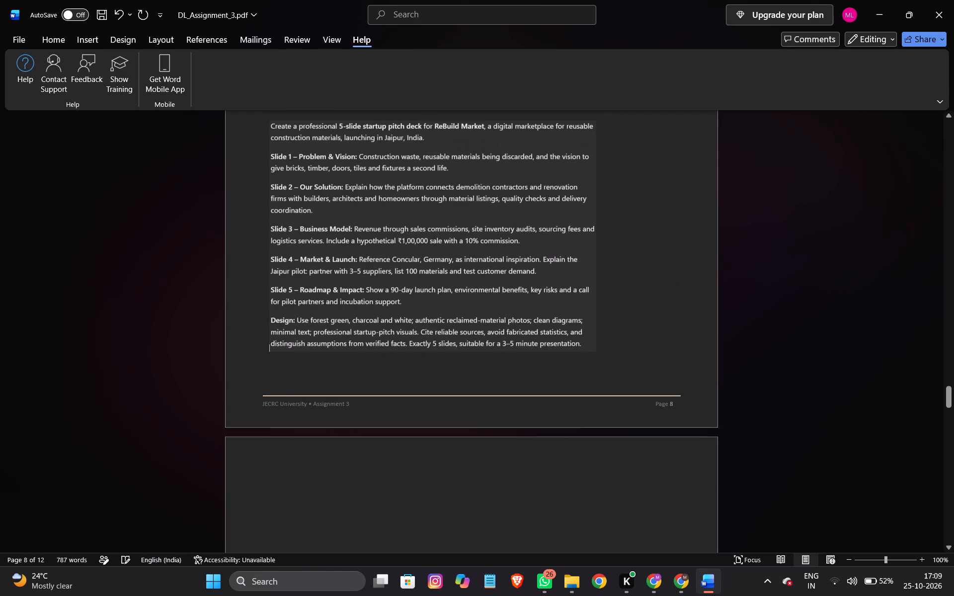
scroll(294, 381, "up", 4)
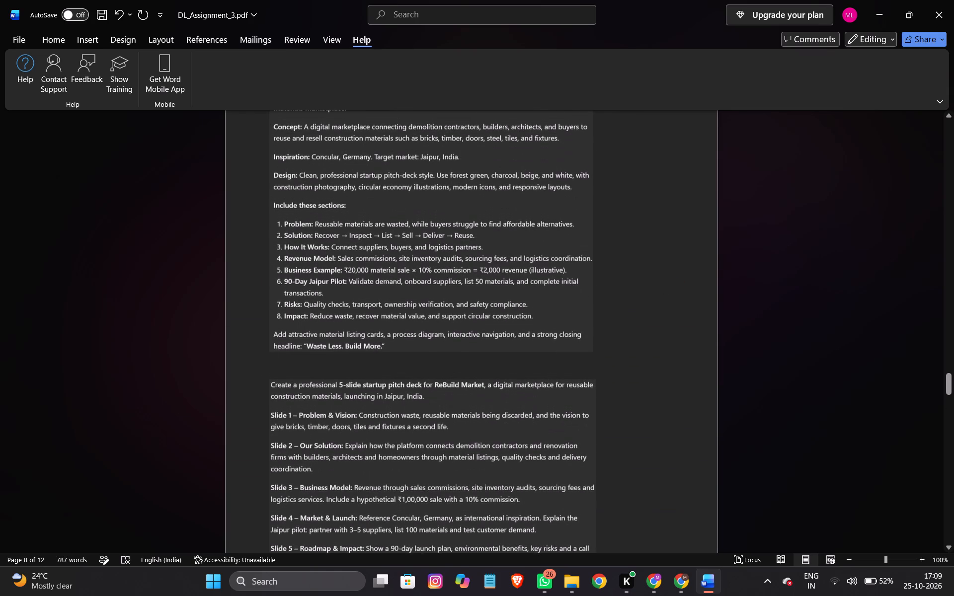
Paste the copied section heading above the pitch deck prompt picture on page 8 and rework it into the number "9.2.".
left_click(274, 372)
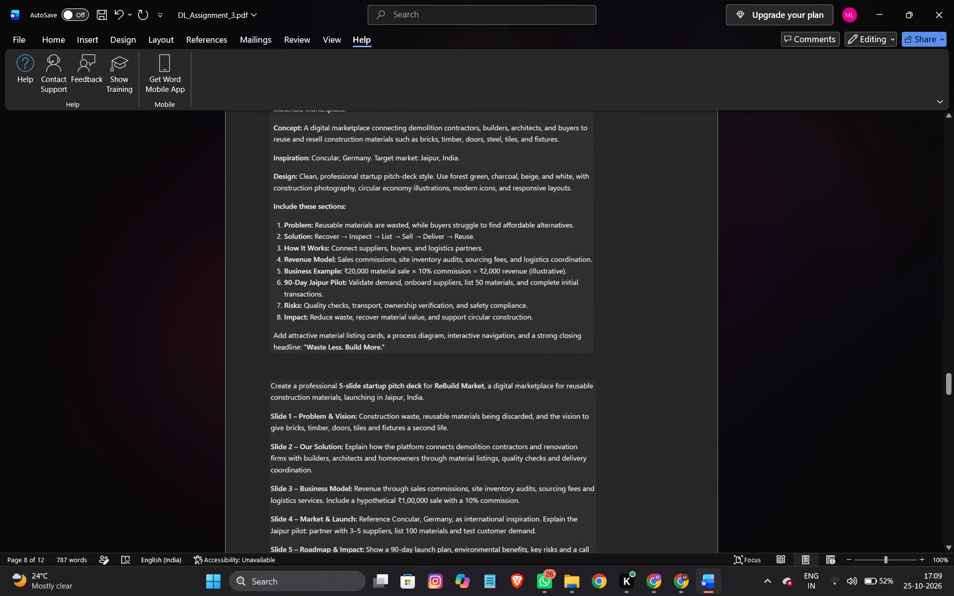
key("ctrl+v")
key("BackSpace")
key("BackSpace")
key("BackSpace")
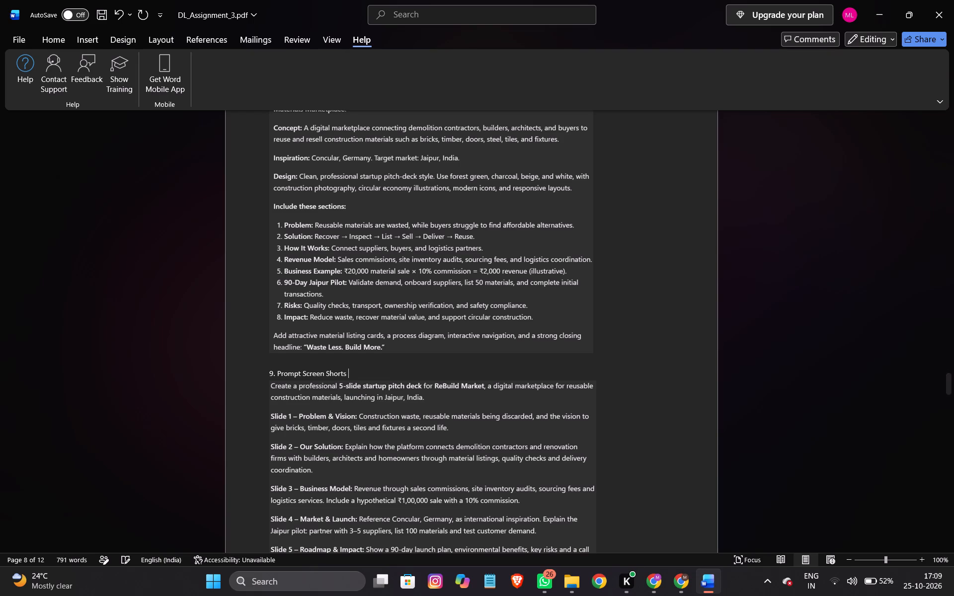
key("BackSpace")
key("BackSpace")
key("BackSpace")
key("BackSpace")
key("BackSpace")
key("BackSpace")
key("BackSpace")
key("BackSpace")
key("BackSpace")
key("BackSpace")
key("BackSpace")
key("BackSpace")
key("BackSpace")
key("BackSpace")
key("BackSpace")
key("BackSpace")
key("BackSpace")
key("BackSpace")
key("BackSpace")
key("BackSpace")
key("BackSpace")
type(".2.")
key("space")
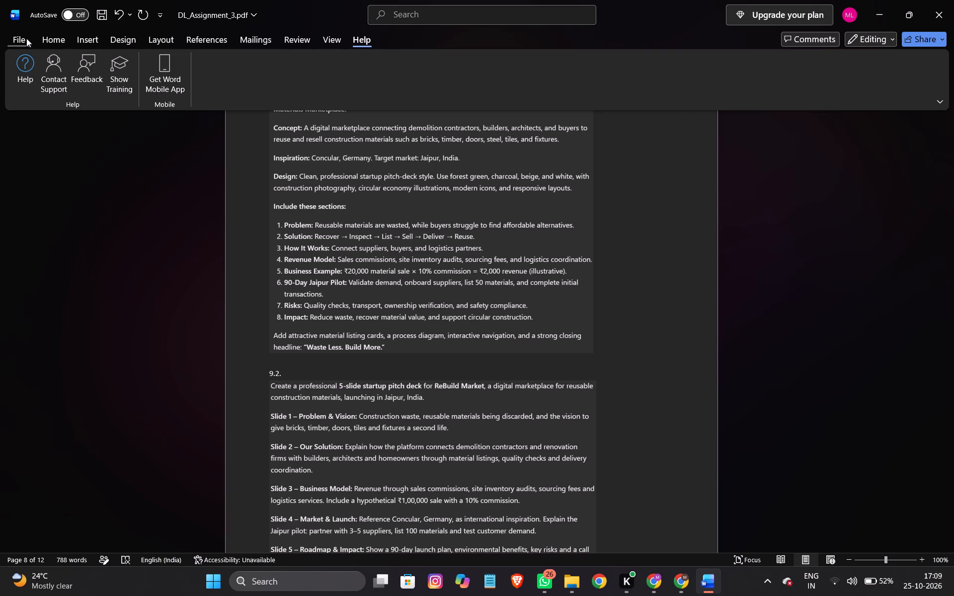
Add the caption text "screenshot of infographic" after the number 9.2.
left_click(50, 40)
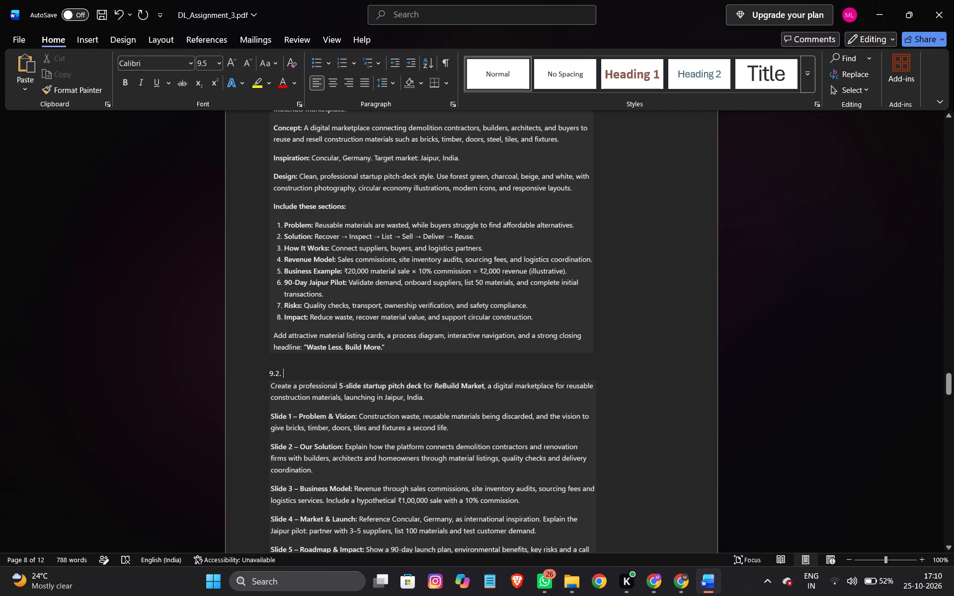
type("screen")
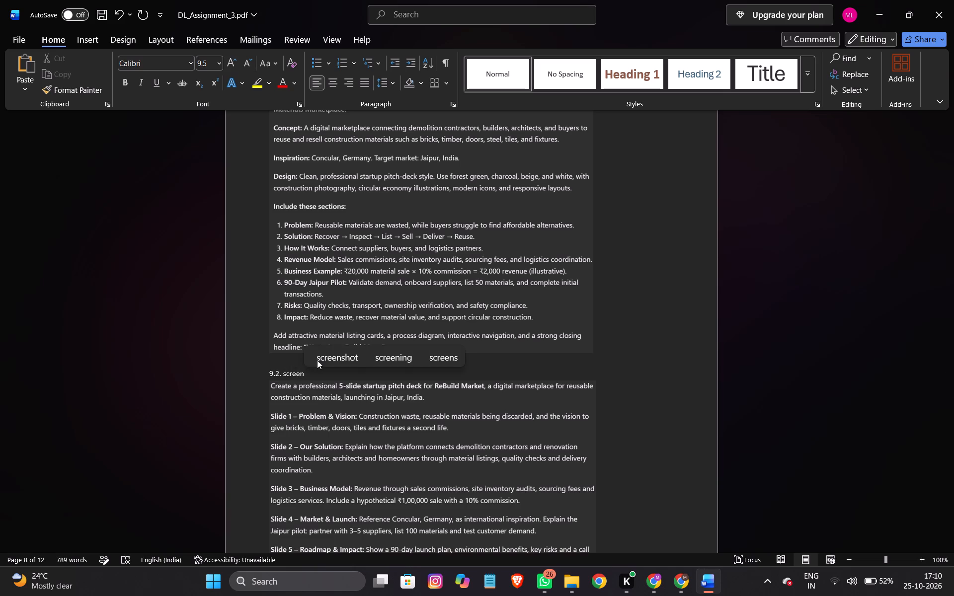
type("shot of")
key("space")
type("info")
type("graphic")
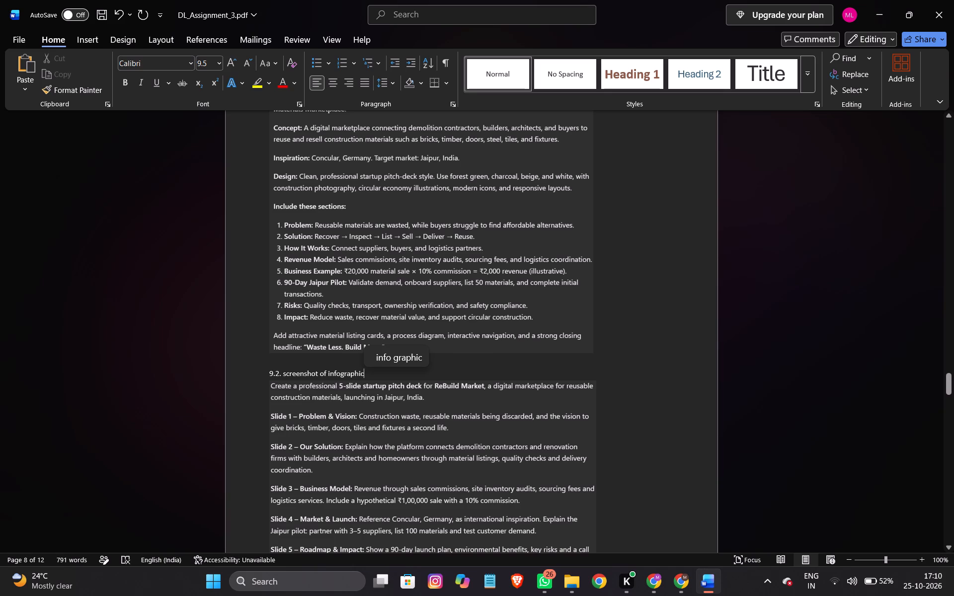
Capitalise the first letters of "Infographic" and "Screenshot" in the 9.2 caption.
left_click(328, 375)
left_click_drag(328, 375, 339, 379)
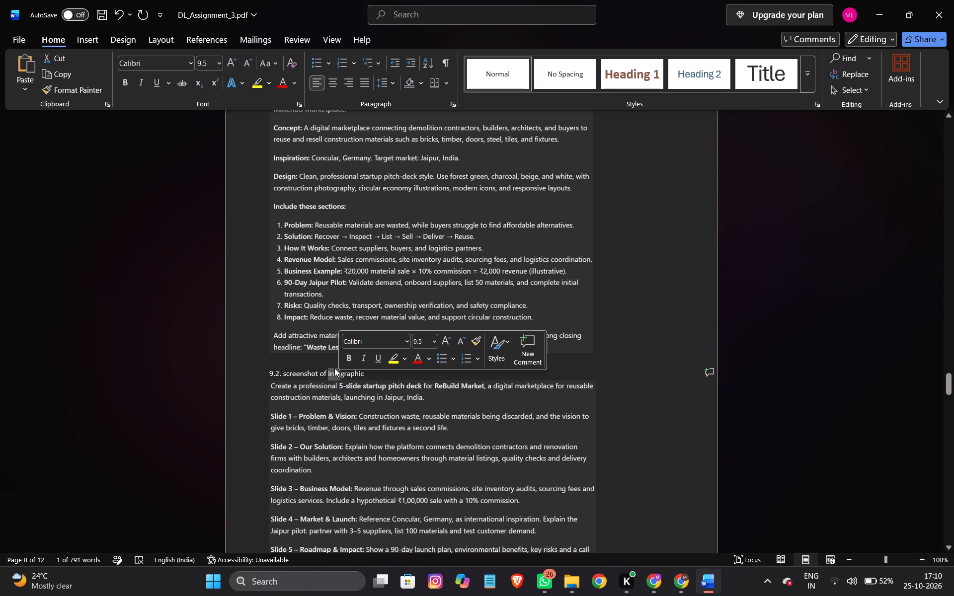
left_click(334, 368)
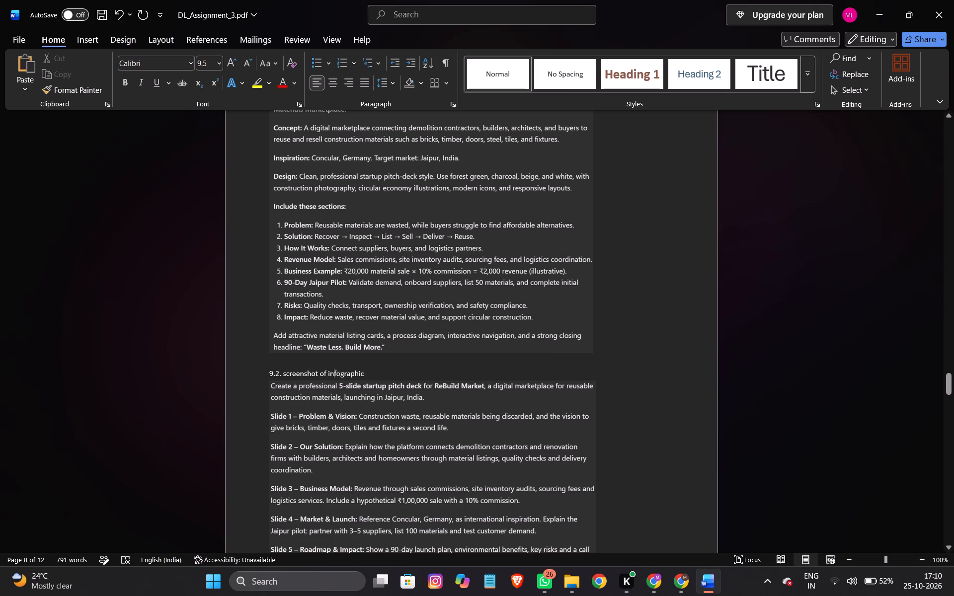
key("Left")
key("BackSpace")
key("shift+i")
left_click(284, 373)
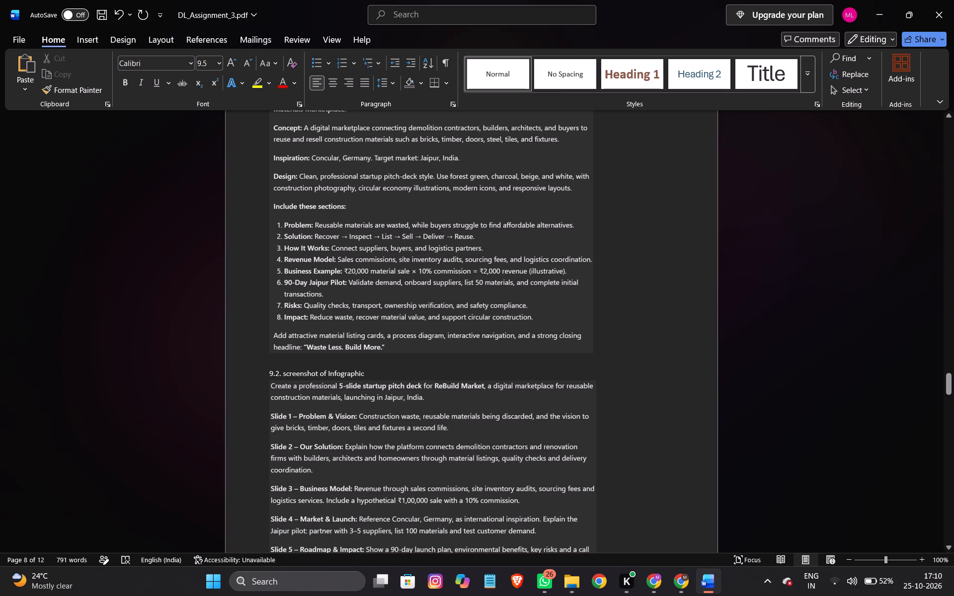
key("Right")
key("BackSpace")
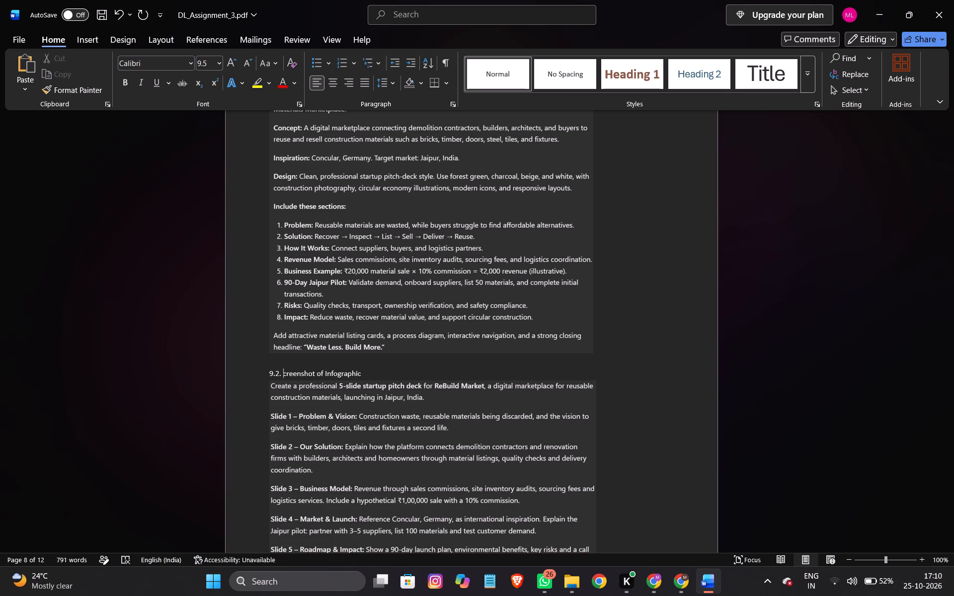
key("shift+s")
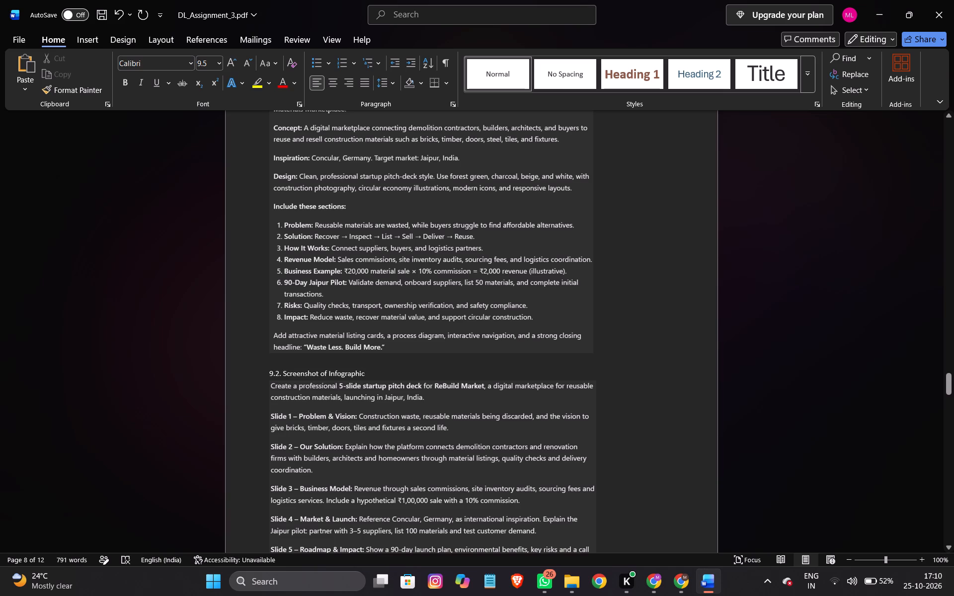
Apply the Heading 1 style to the 9.2 caption line.
right_click(276, 372)
left_click(437, 410)
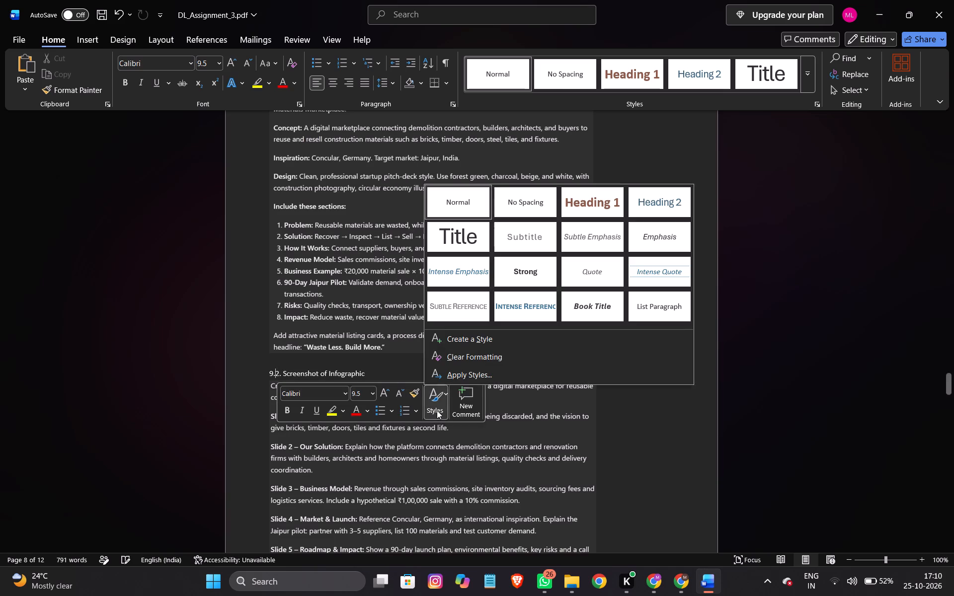
left_click(603, 189)
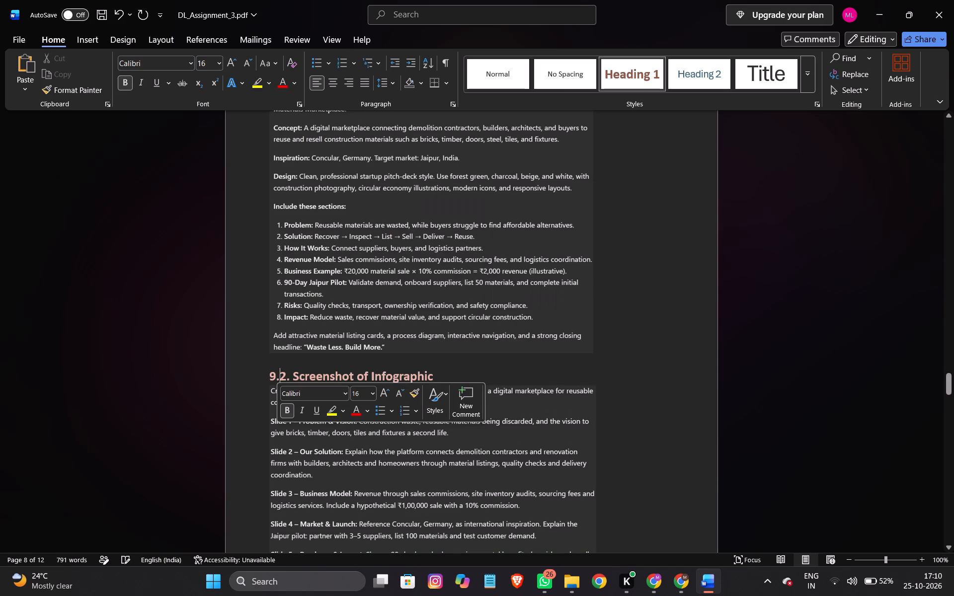
scroll(430, 333, "down", 5)
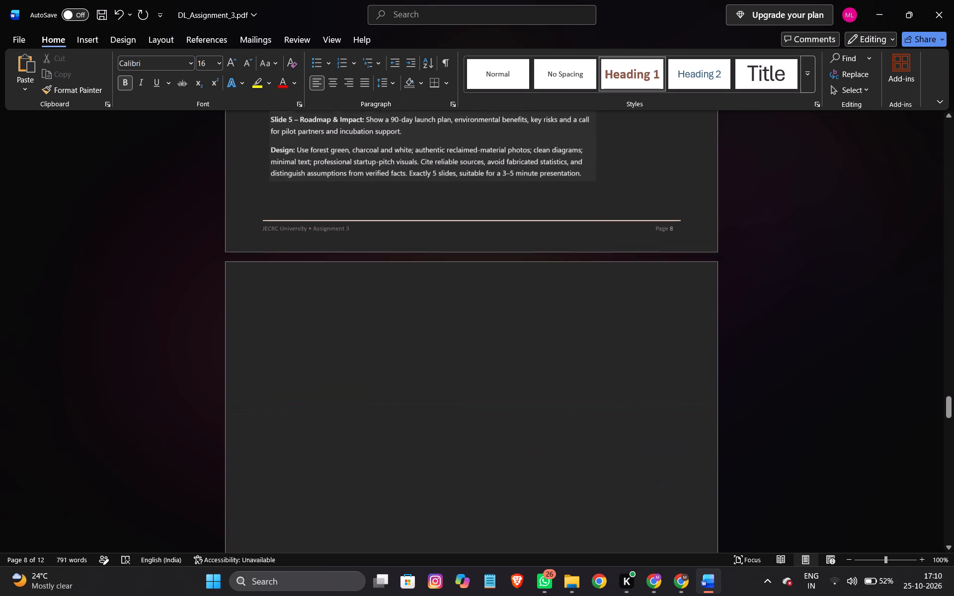
scroll(430, 333, "down", 1)
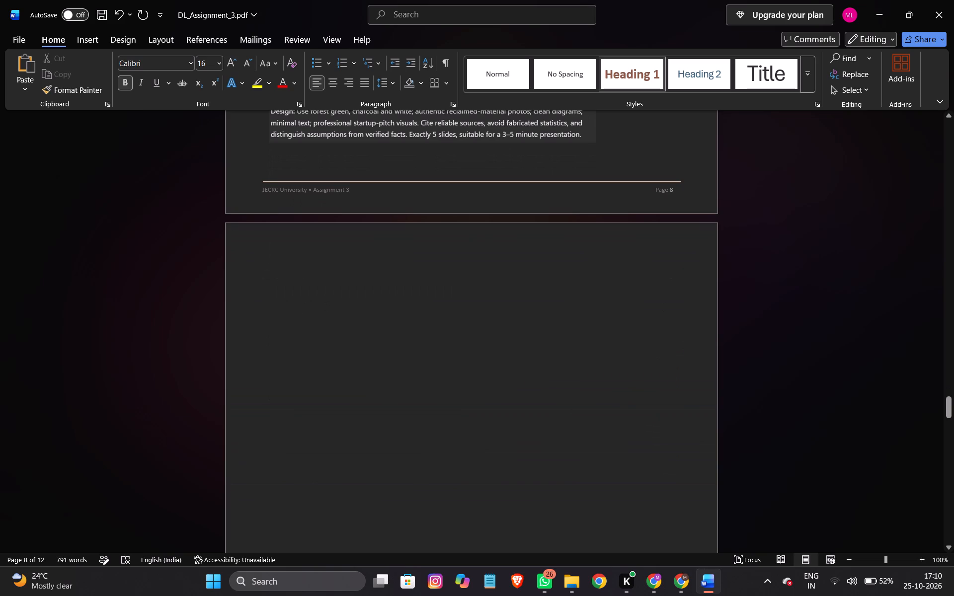
left_click(279, 239)
scroll(295, 273, "up", 2)
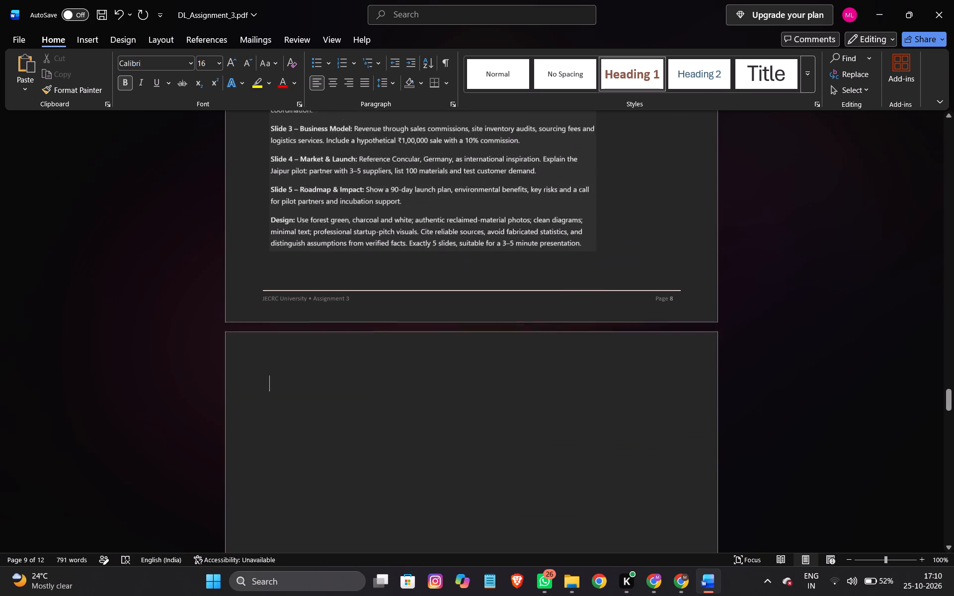
scroll(295, 273, "up", 3)
scroll(295, 273, "down", 3)
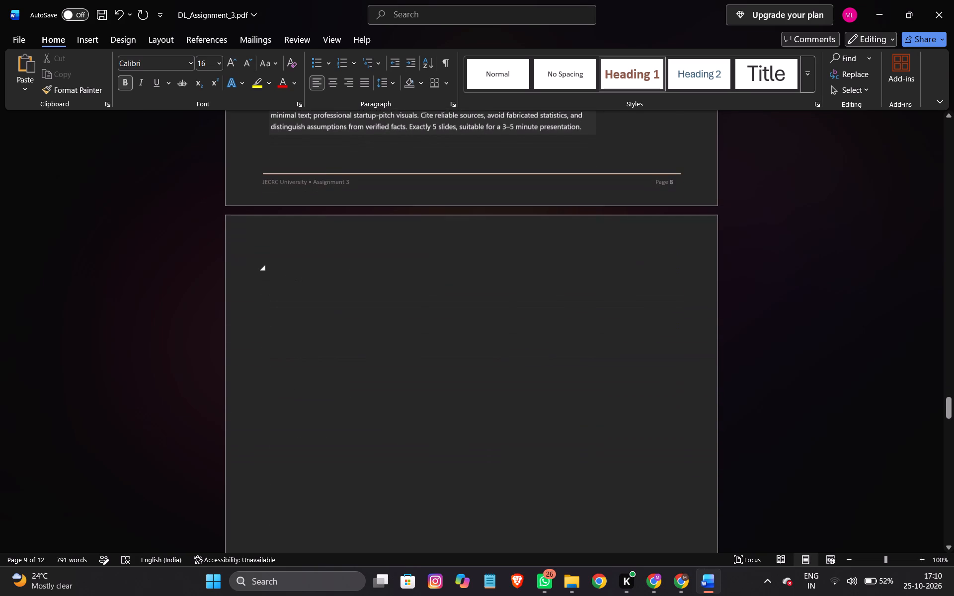
key("ctrl+v")
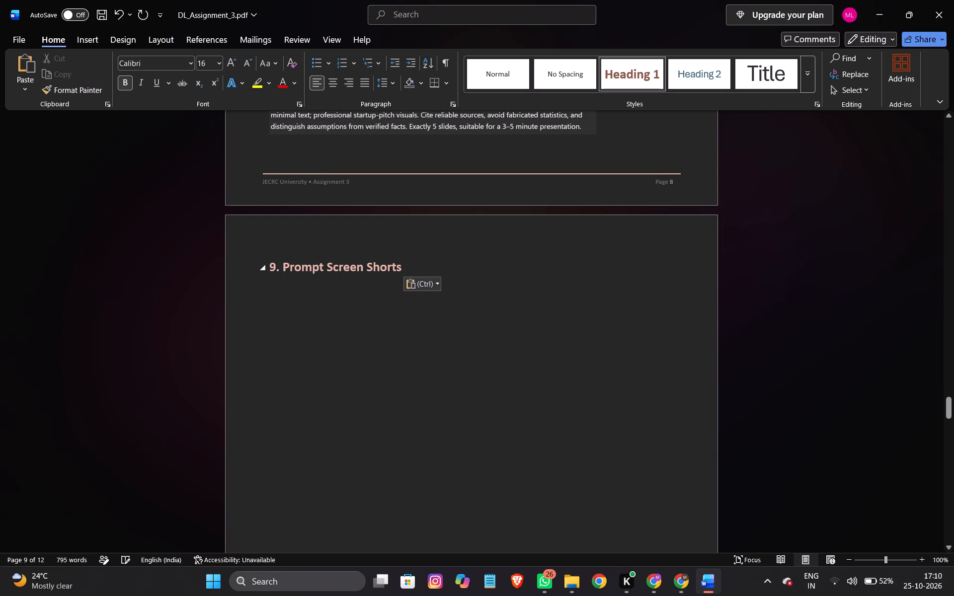
key("BackSpace")
key("BackSpace")
key("BackSpace")
key("BackSpace")
key("BackSpace")
key("BackSpace")
key("BackSpace")
key("BackSpace")
key("BackSpace")
key("BackSpace")
key("BackSpace")
key("BackSpace")
key("BackSpace")
key("BackSpace")
key("BackSpace")
key("BackSpace")
key("BackSpace")
key("BackSpace")
key("BackSpace")
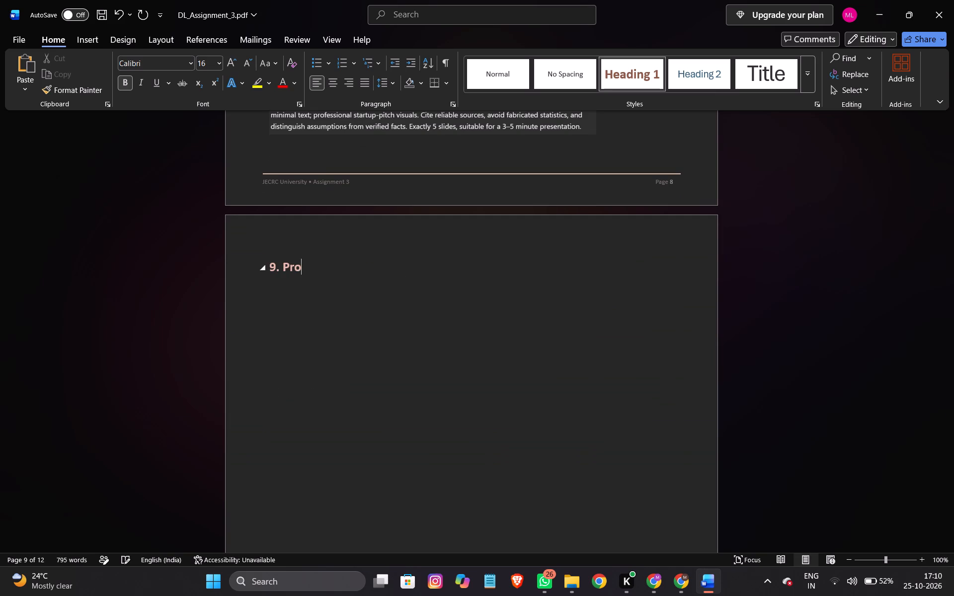
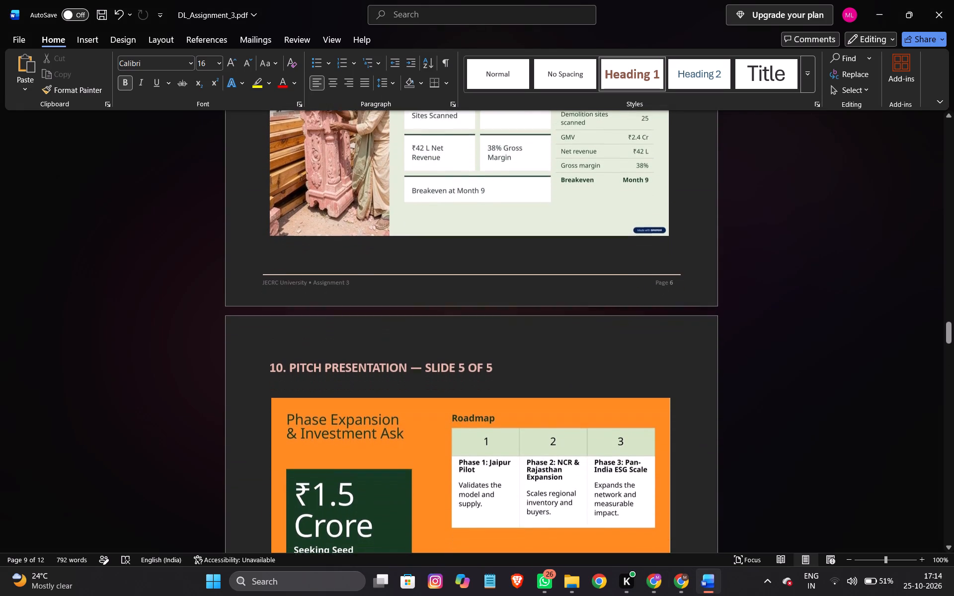
scroll(477, 346, "up", 3)
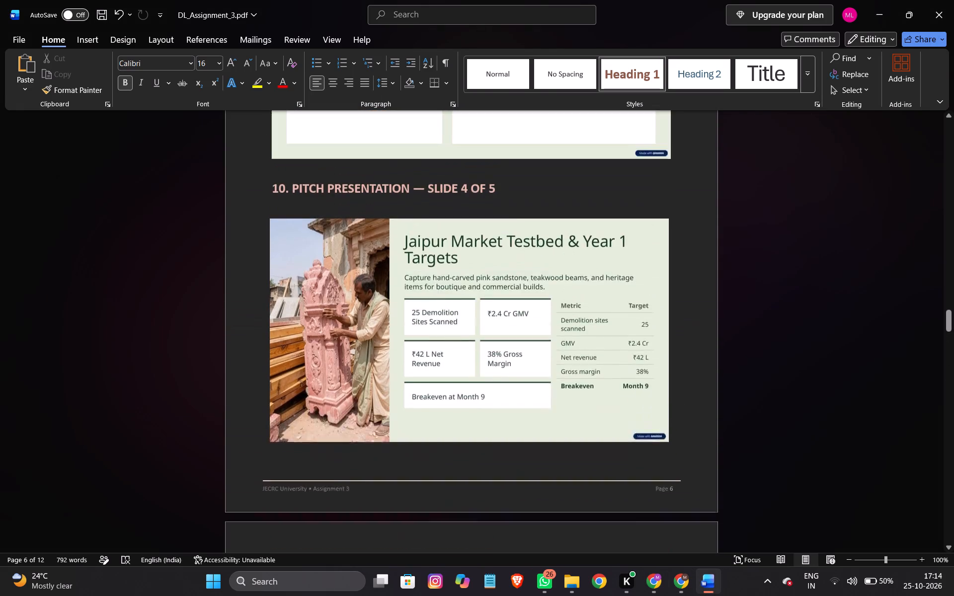
scroll(477, 346, "up", 7)
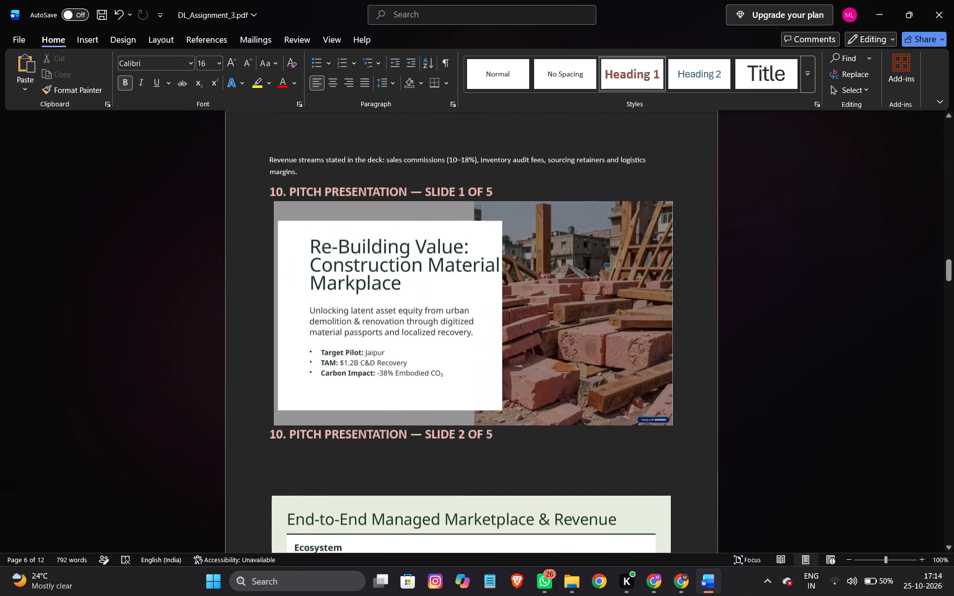
scroll(477, 346, "up", 3)
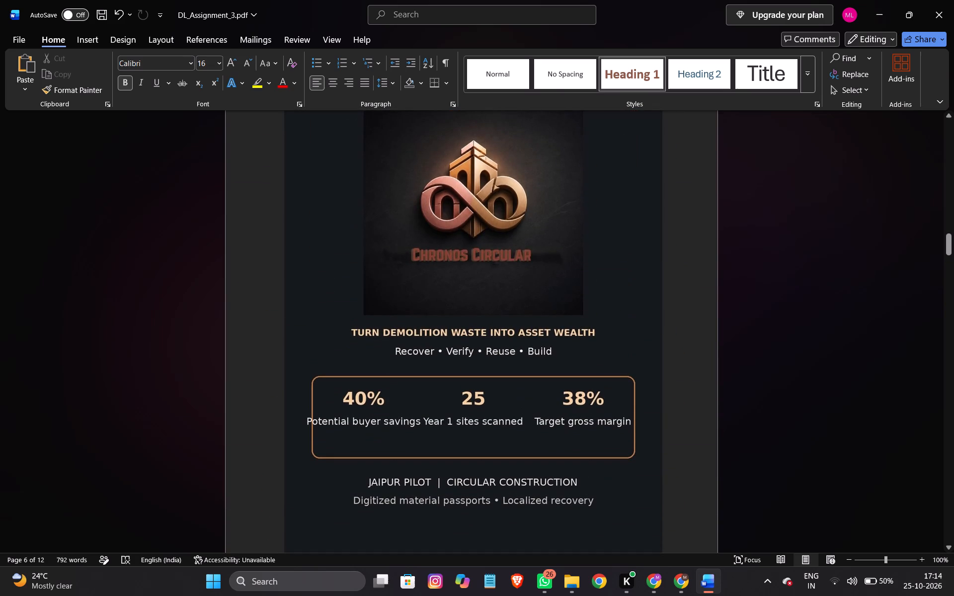
left_click(668, 531)
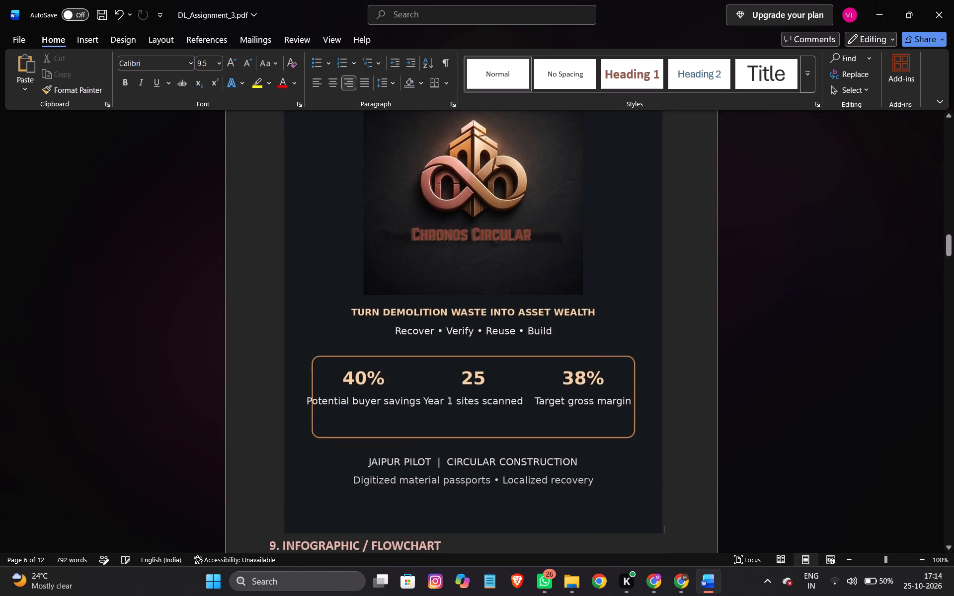
key("BackSpace")
key("BackSpace")
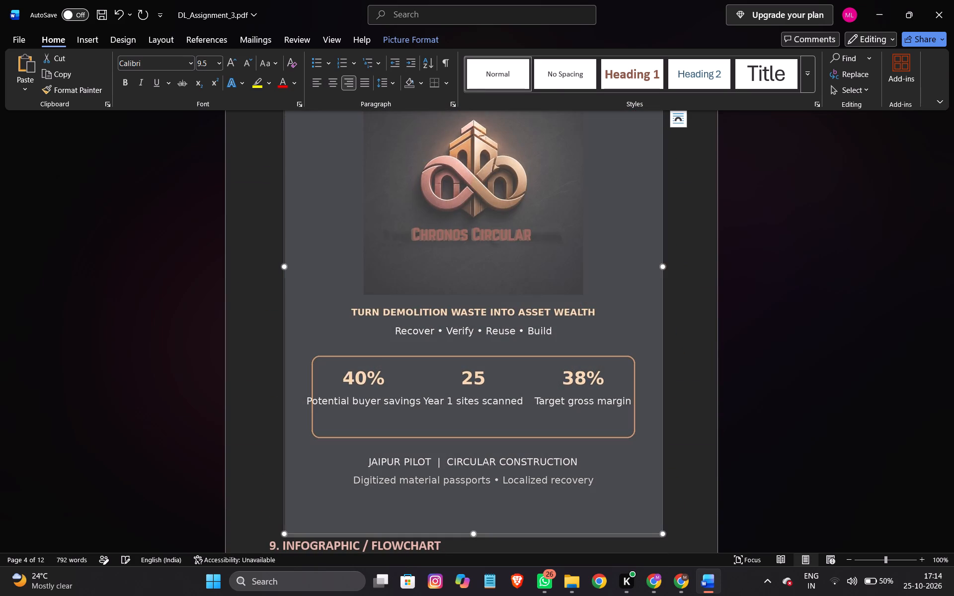
key("BackSpace")
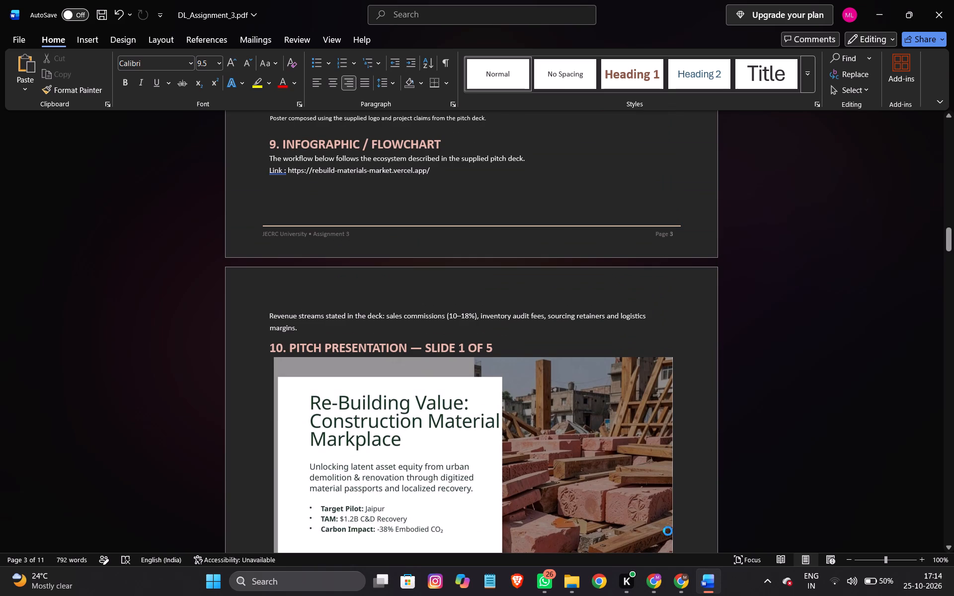
Paste the copied poster in its place under section 8, Final Promotional Poster, using the Picture paste option.
key("ctrl+v")
scroll(668, 531, "up", 1)
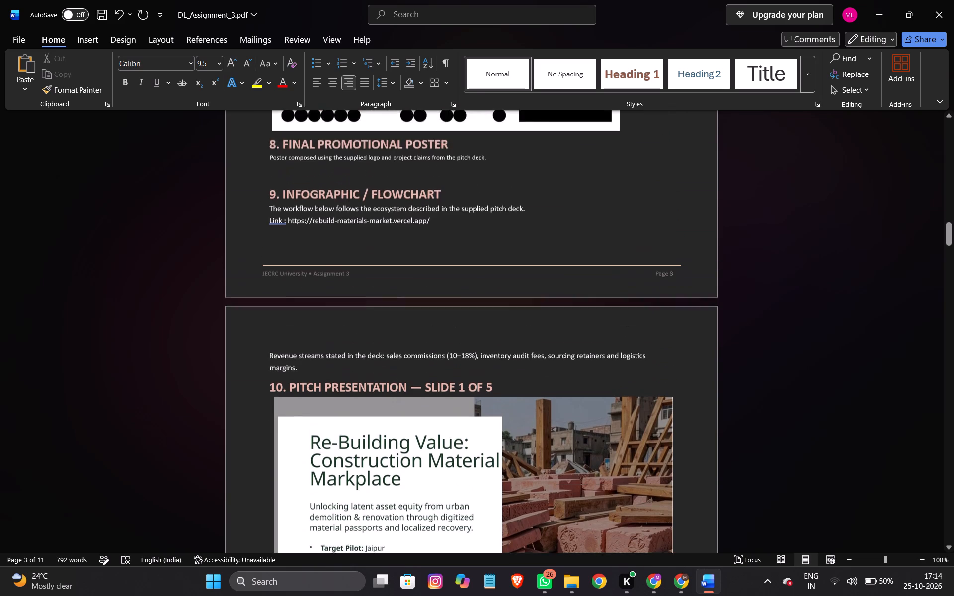
scroll(668, 531, "up", 3)
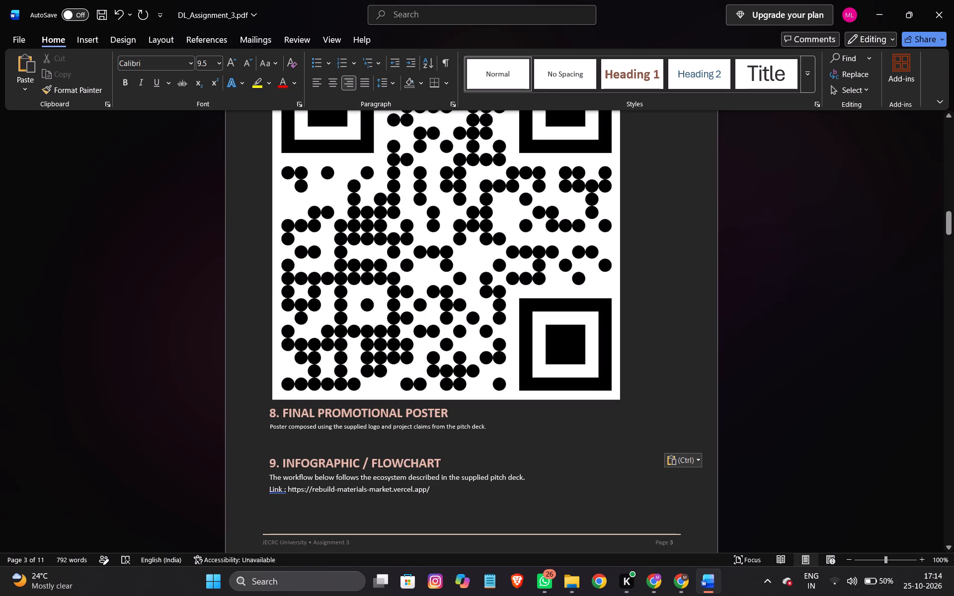
key("ctrl+v")
left_click(700, 460)
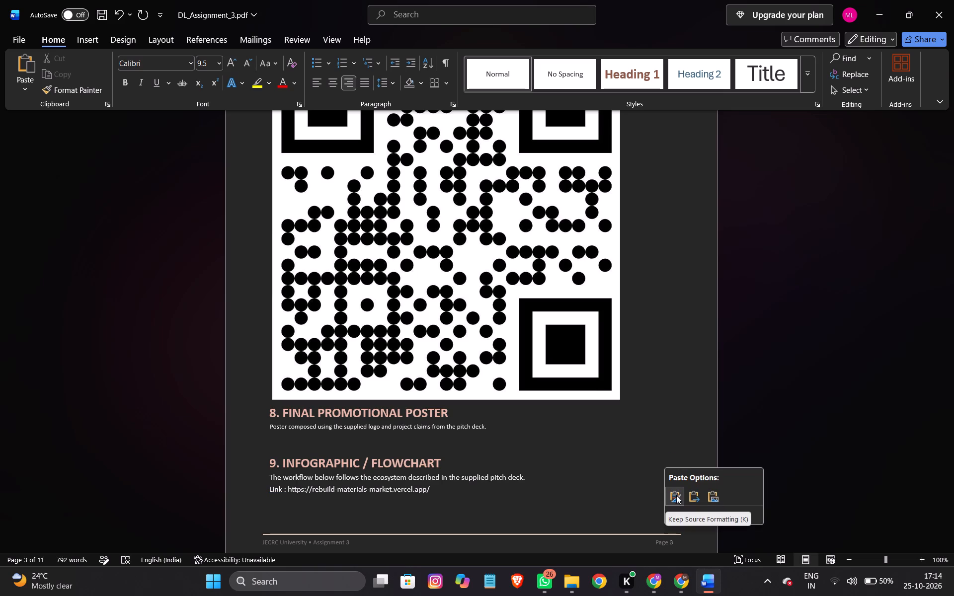
left_click(710, 497)
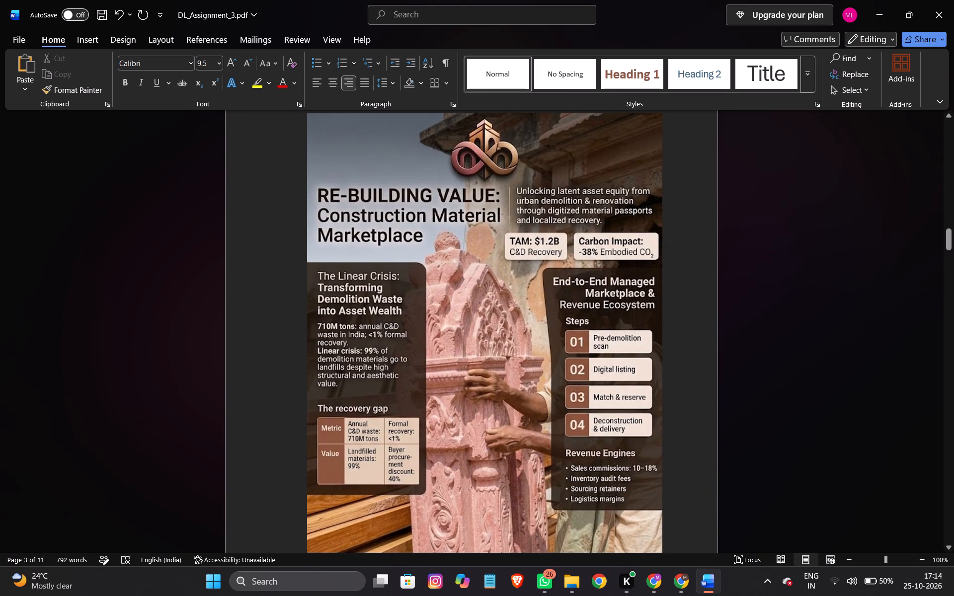
Scale the pasted poster down proportionally so it clears the page 4 footer and leaves room beneath it for the section 9 heading.
scroll(601, 318, "up", 5)
scroll(601, 318, "down", 1)
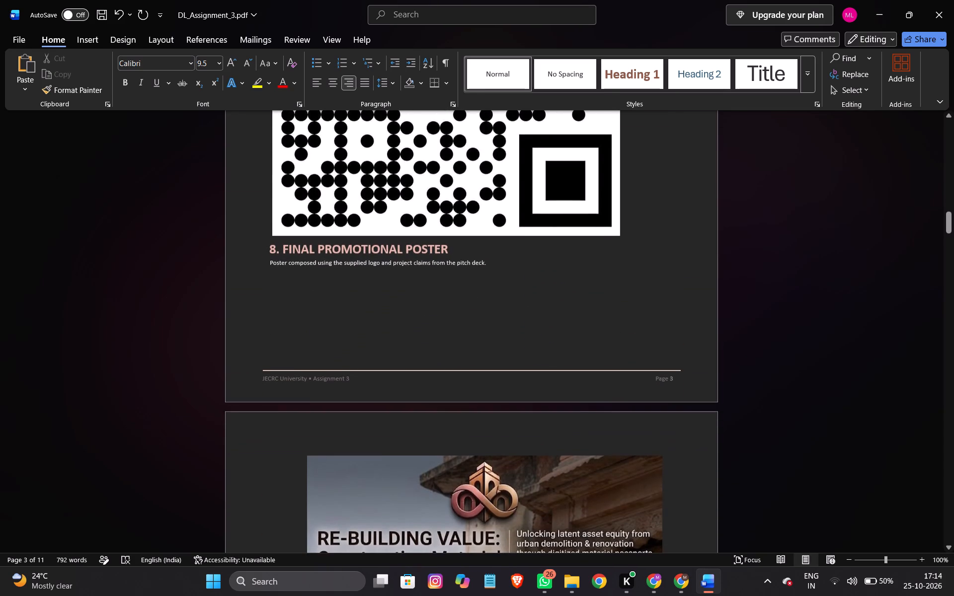
scroll(601, 318, "down", 7)
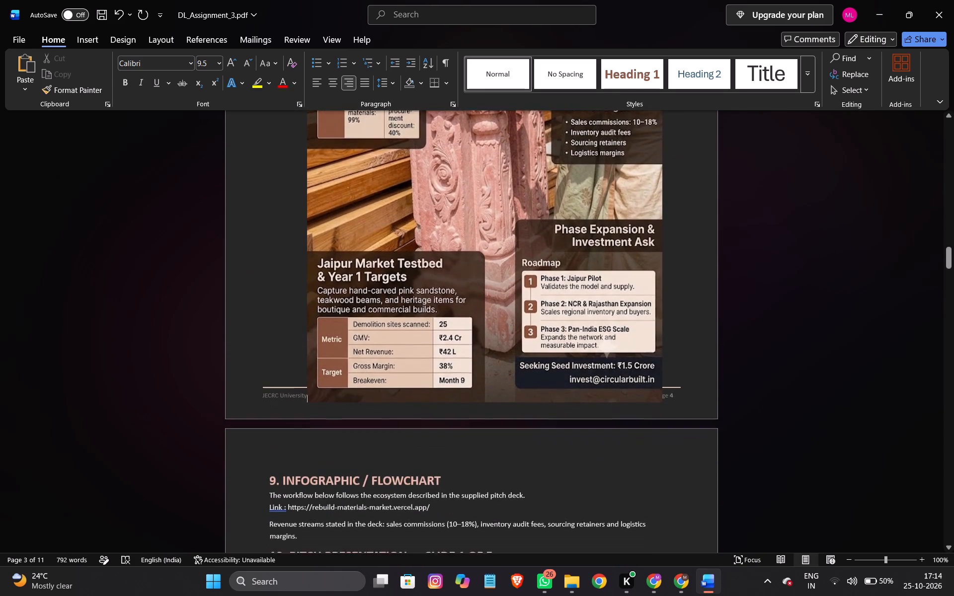
scroll(601, 318, "down", 3)
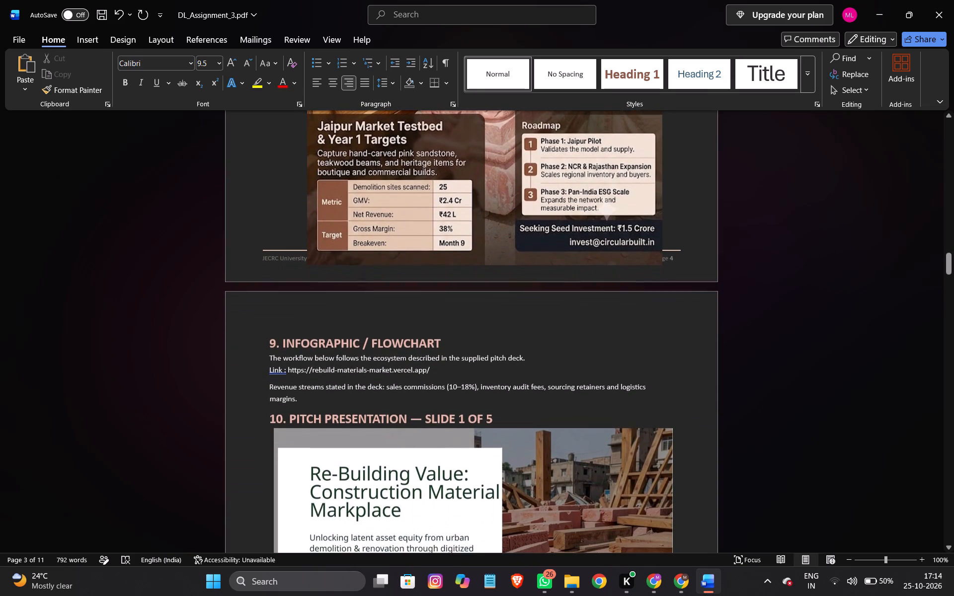
scroll(601, 318, "down", 1)
left_click(481, 236)
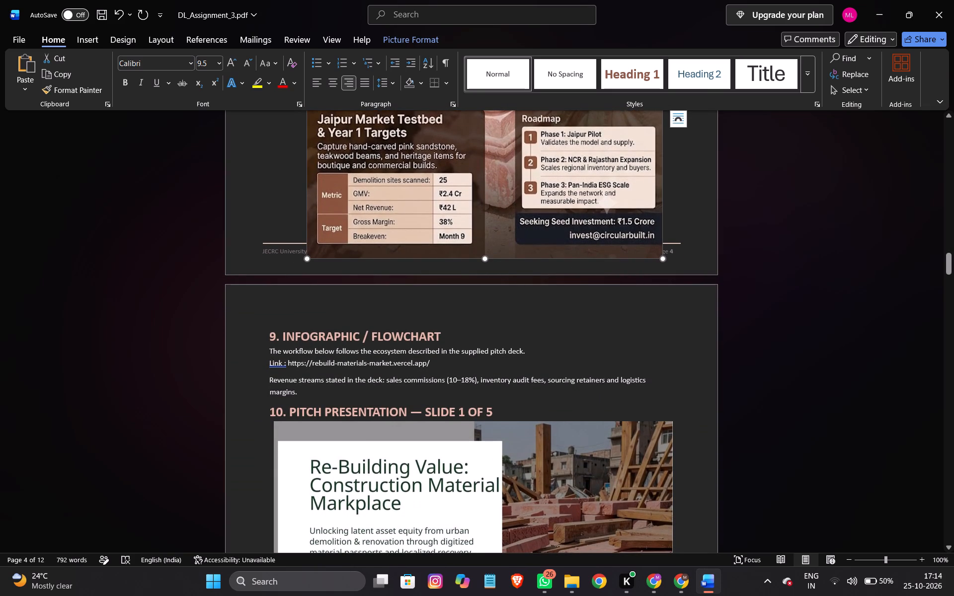
left_click_drag(664, 261, 633, 223)
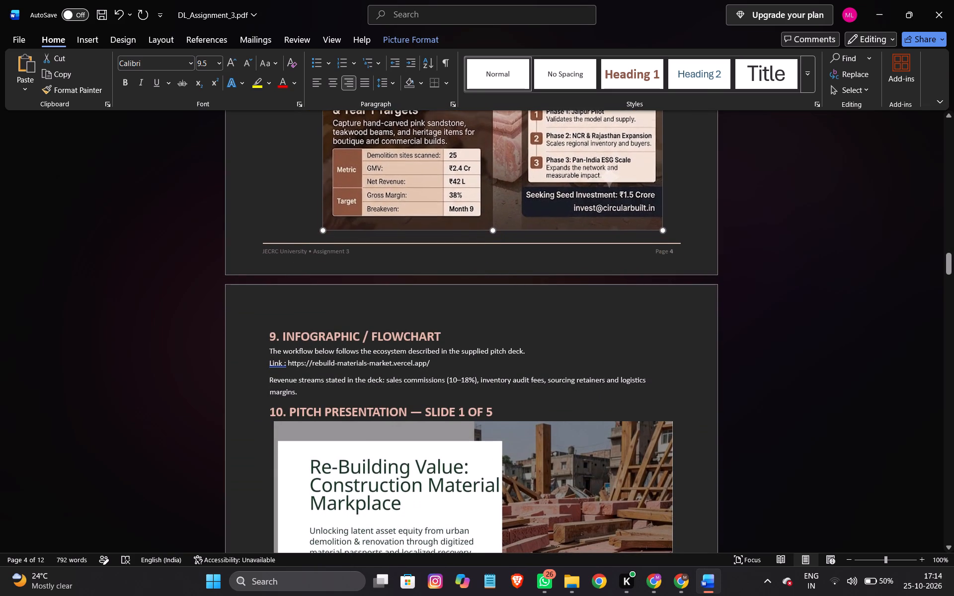
left_click_drag(633, 223, 545, 141)
Enlarge the poster slightly by its top-left corner, keeping its proportions.
scroll(472, 227, "up", 1)
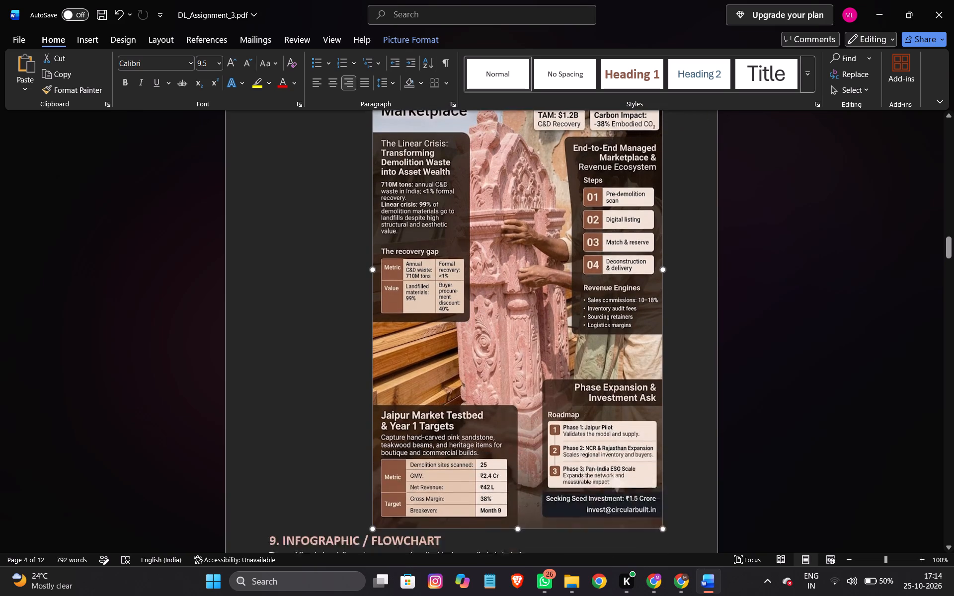
scroll(472, 227, "up", 2)
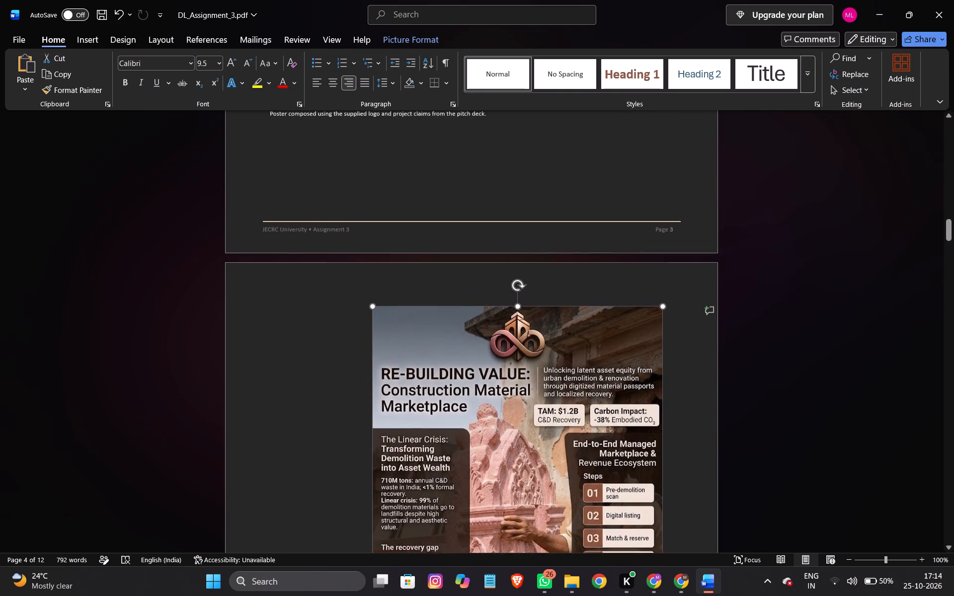
scroll(472, 227, "up", 2)
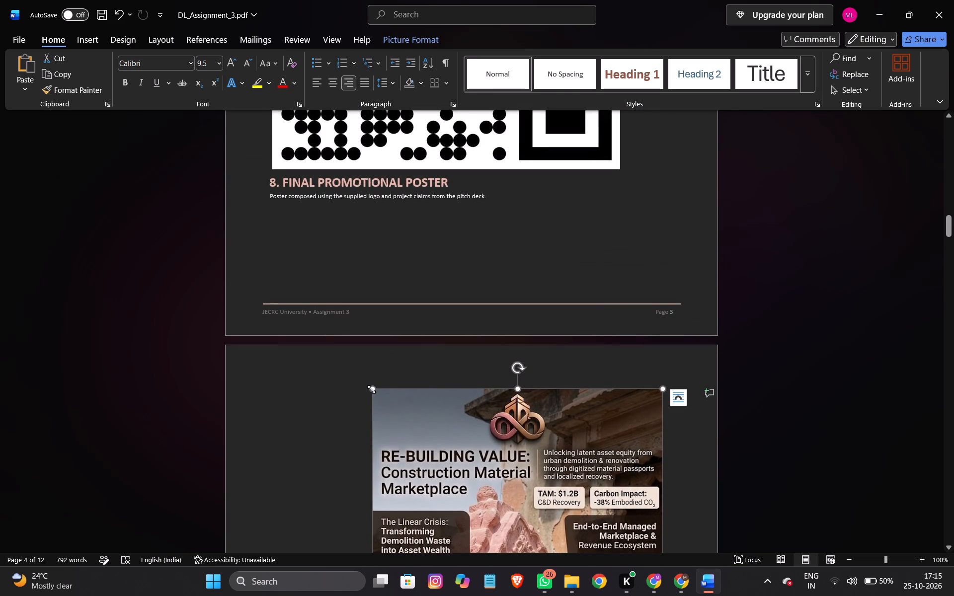
left_click_drag(371, 389, 361, 447)
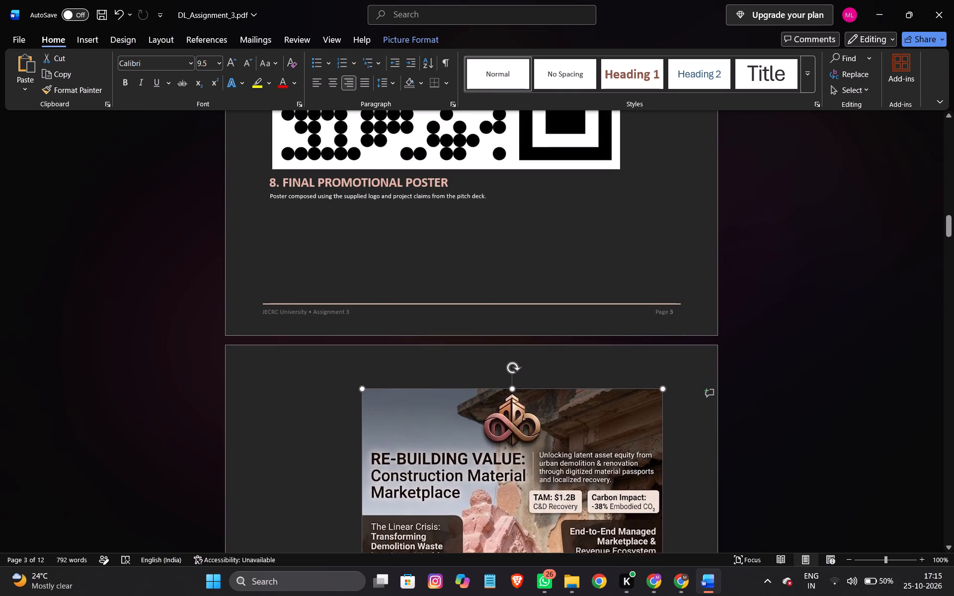
Resize the poster on page 4 proportionally so it fills most of the page height but clears the footer.
left_click_drag(361, 447, 289, 376)
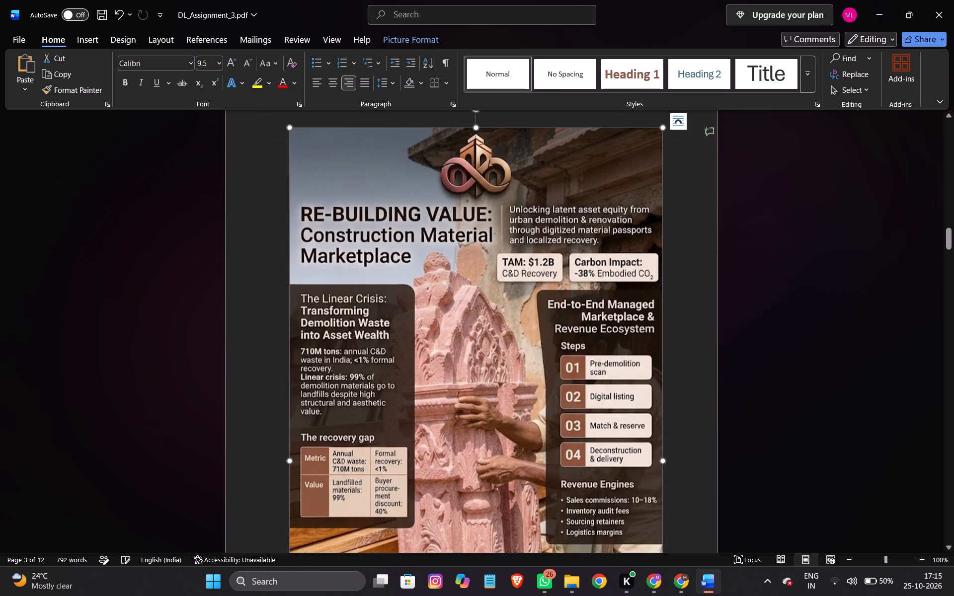
scroll(490, 412, "down", 4)
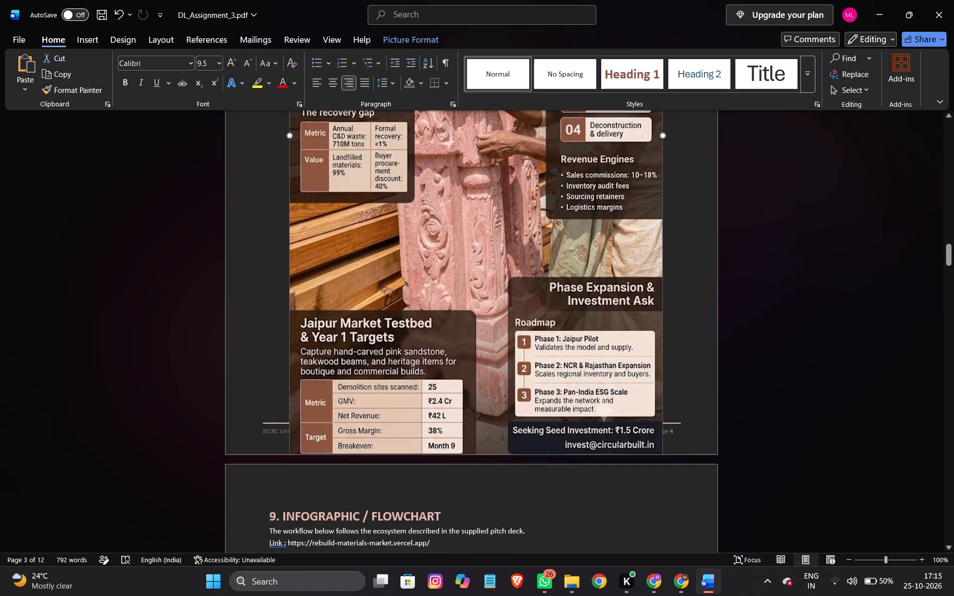
left_click(639, 428)
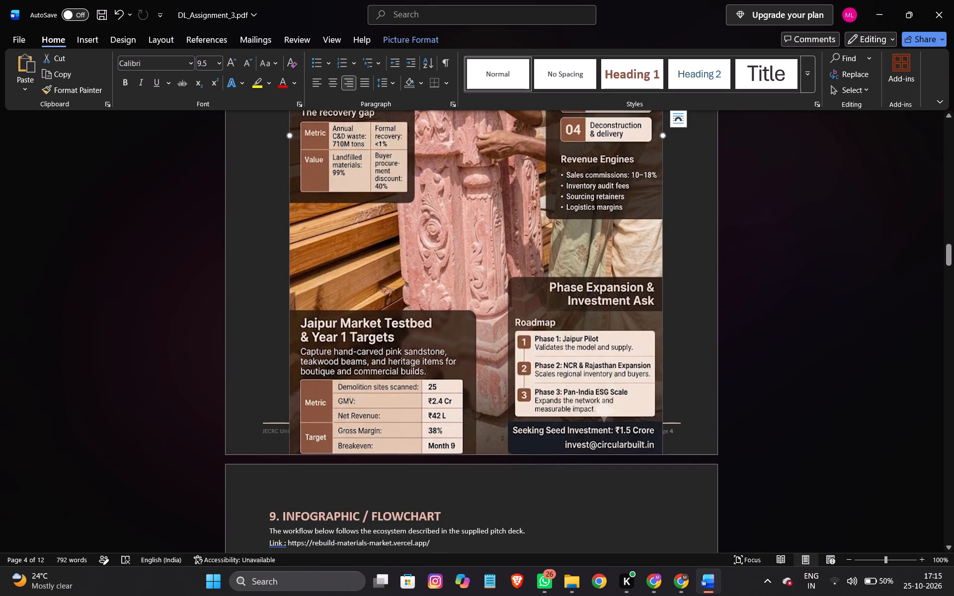
left_click(568, 367)
left_click(508, 208)
scroll(386, 282, "down", 1, "ctrl")
scroll(386, 282, "up", 3, "ctrl")
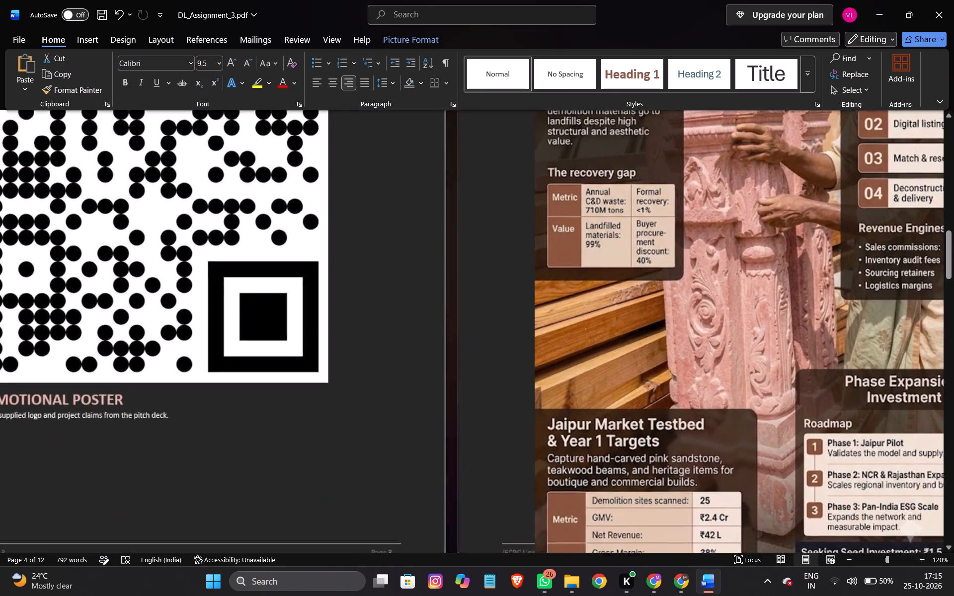
scroll(386, 282, "down", 9, "ctrl")
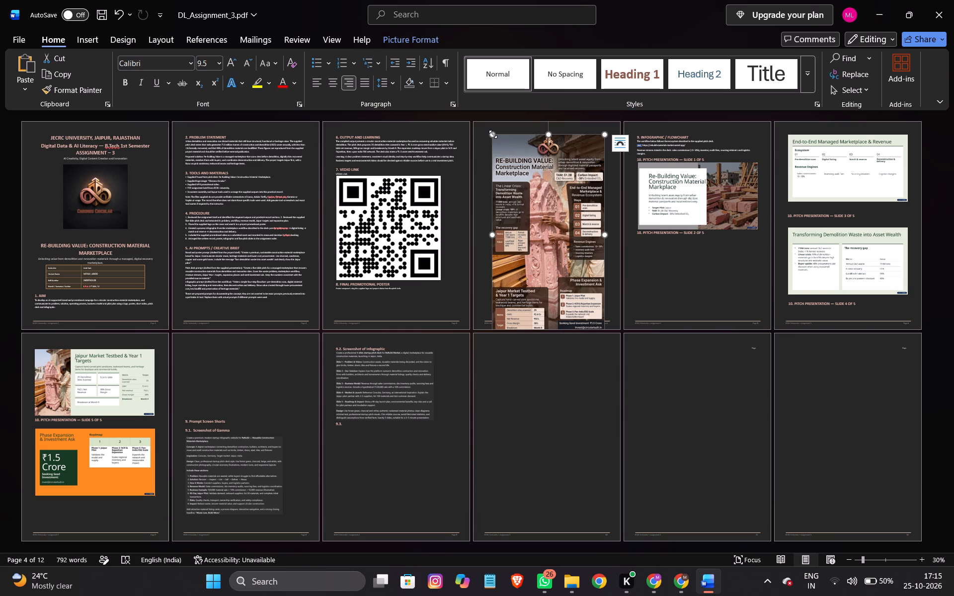
left_click_drag(493, 134, 523, 161)
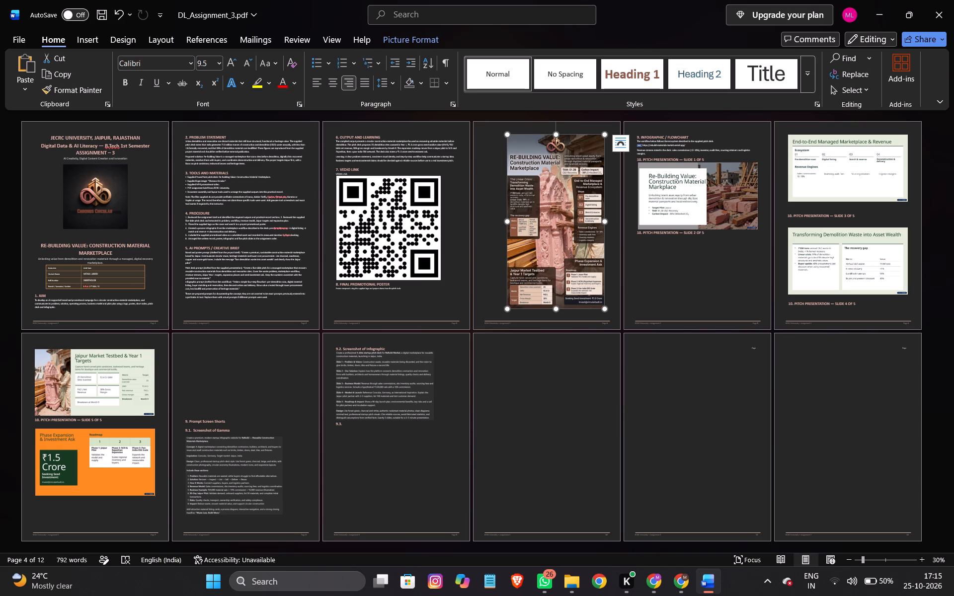
Delete the blank lines above the 9. Prompt Screen Shorts heading on page 8 so it starts at the page top.
left_click(180, 418)
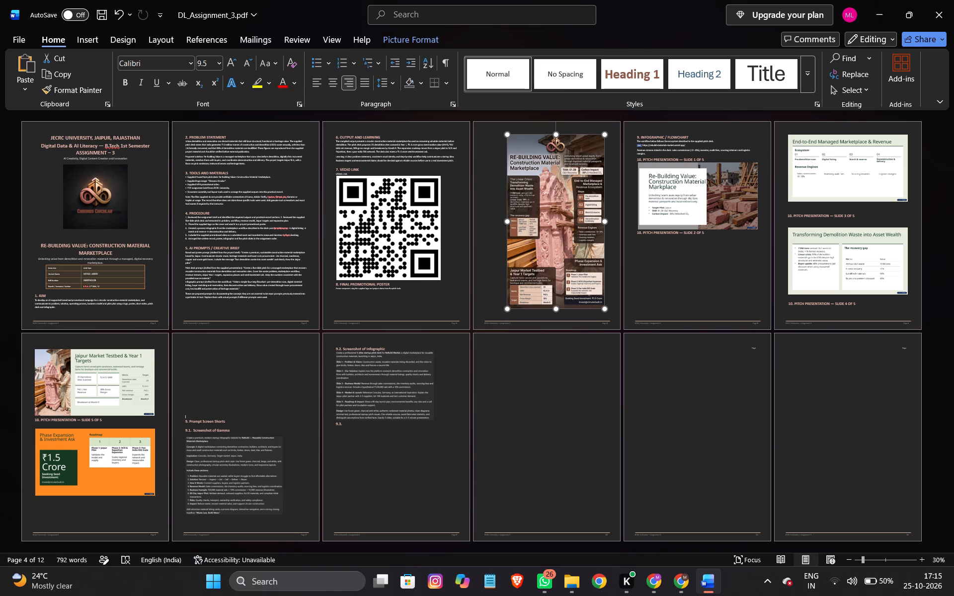
left_click(184, 420)
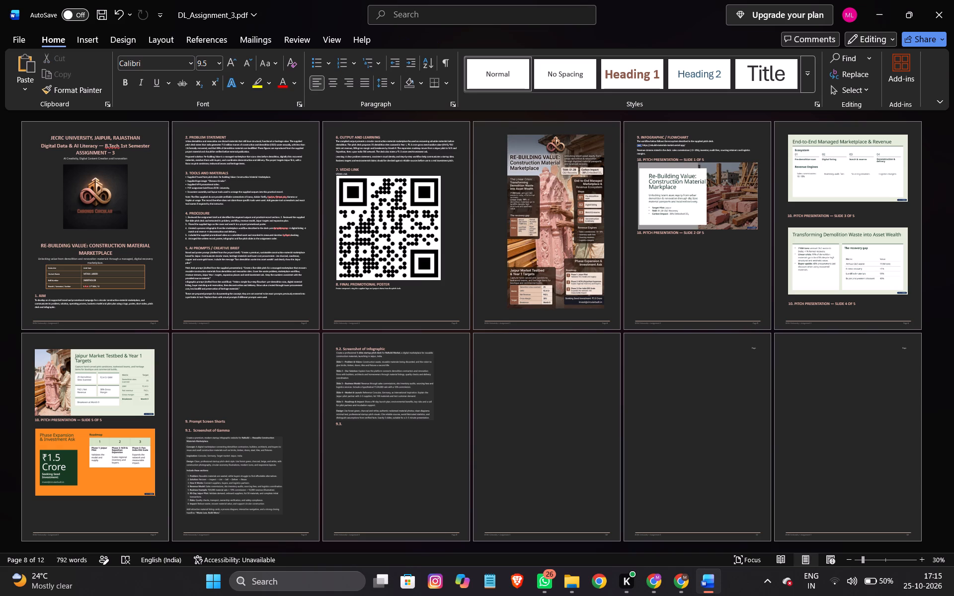
key("BackSpace")
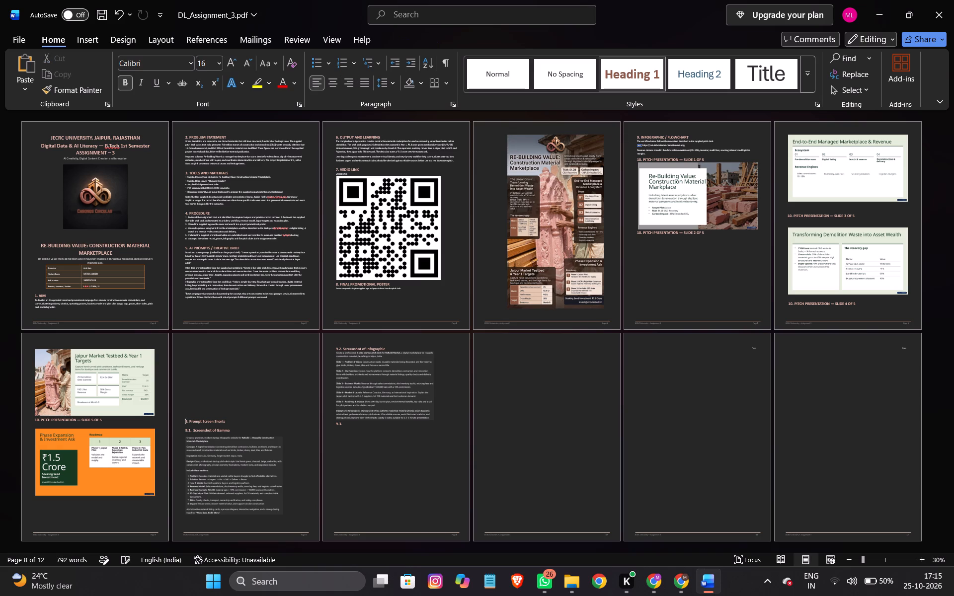
key("BackSpace")
key("BackSpace")
key("BackSpace")
key("BackSpace")
key("BackSpace")
key("BackSpace")
key("BackSpace")
key("BackSpace")
key("BackSpace")
key("BackSpace")
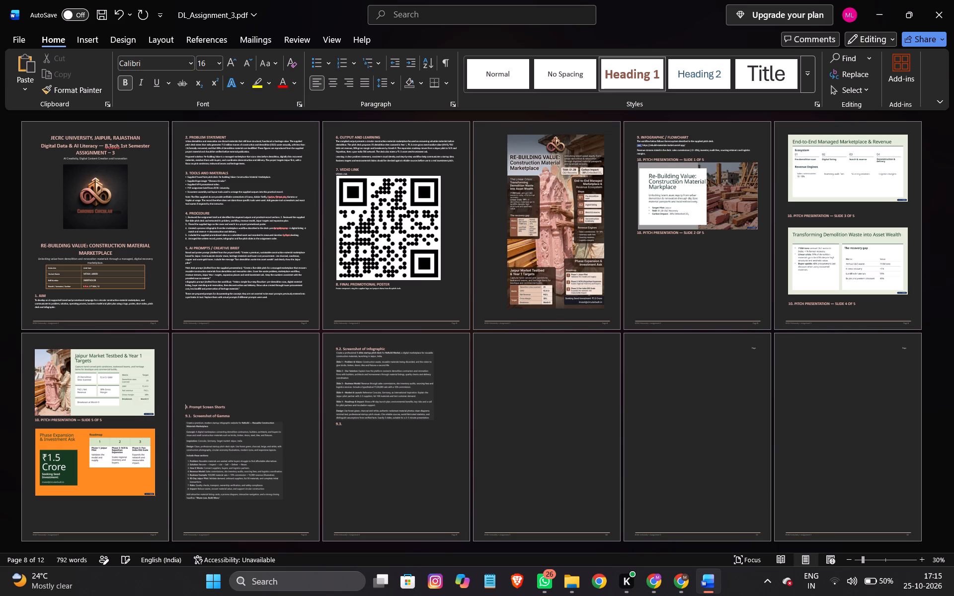
key("BackSpace")
key("BackSpace")
key("BackSpace")
key("BackSpace")
key("BackSpace")
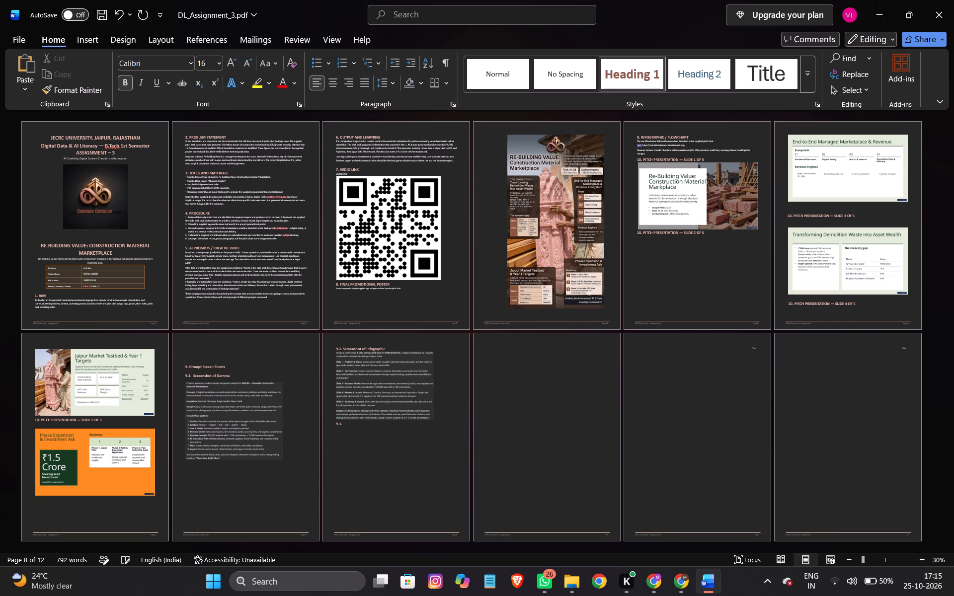
key("BackSpace")
key("BackSpace")
key("BackSpace")
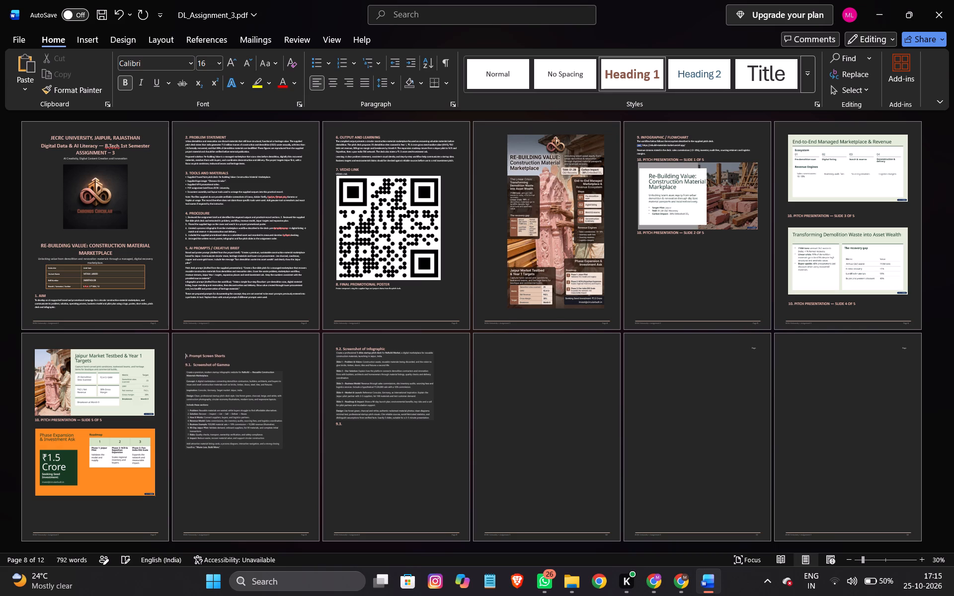
key("BackSpace")
key("BackSpace")
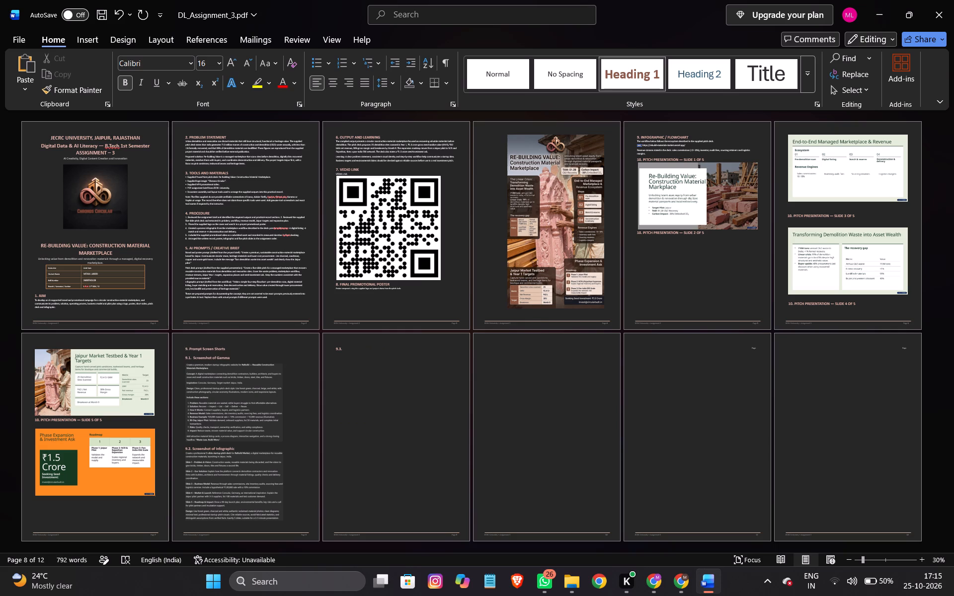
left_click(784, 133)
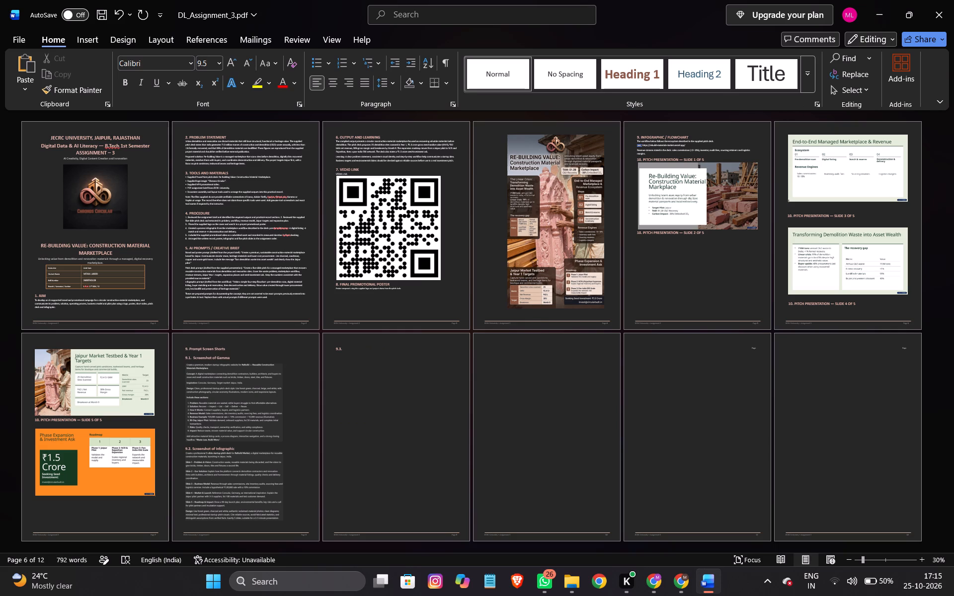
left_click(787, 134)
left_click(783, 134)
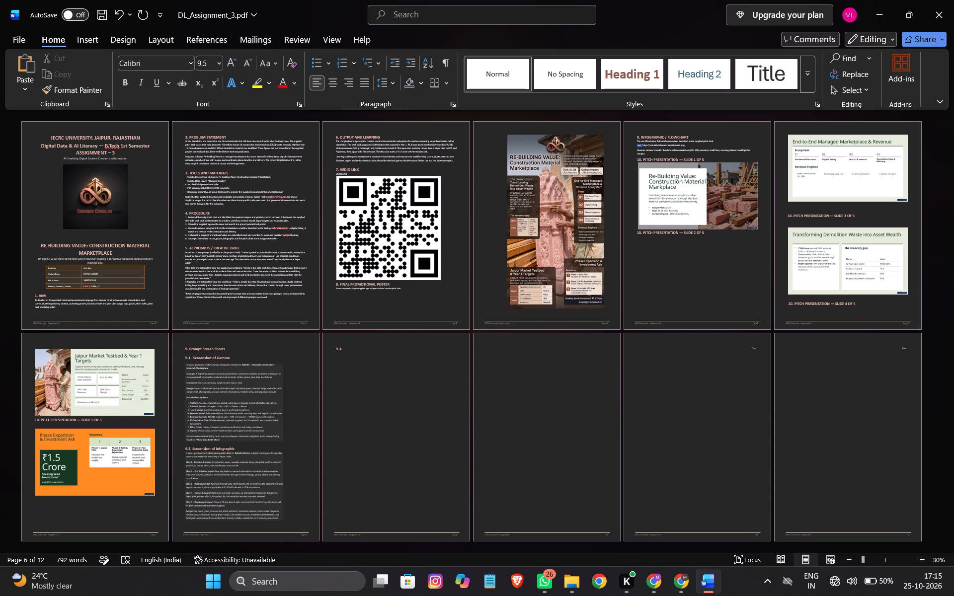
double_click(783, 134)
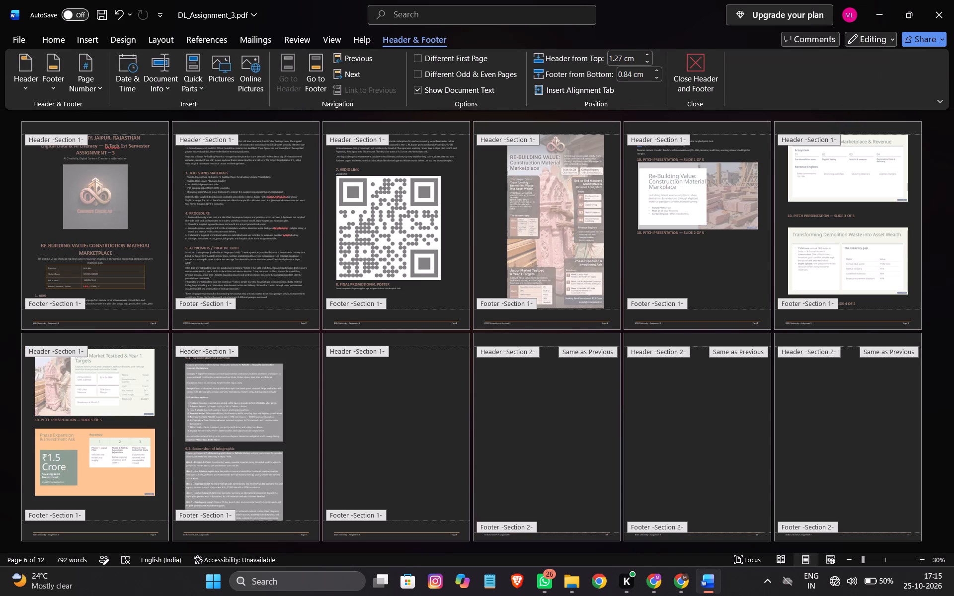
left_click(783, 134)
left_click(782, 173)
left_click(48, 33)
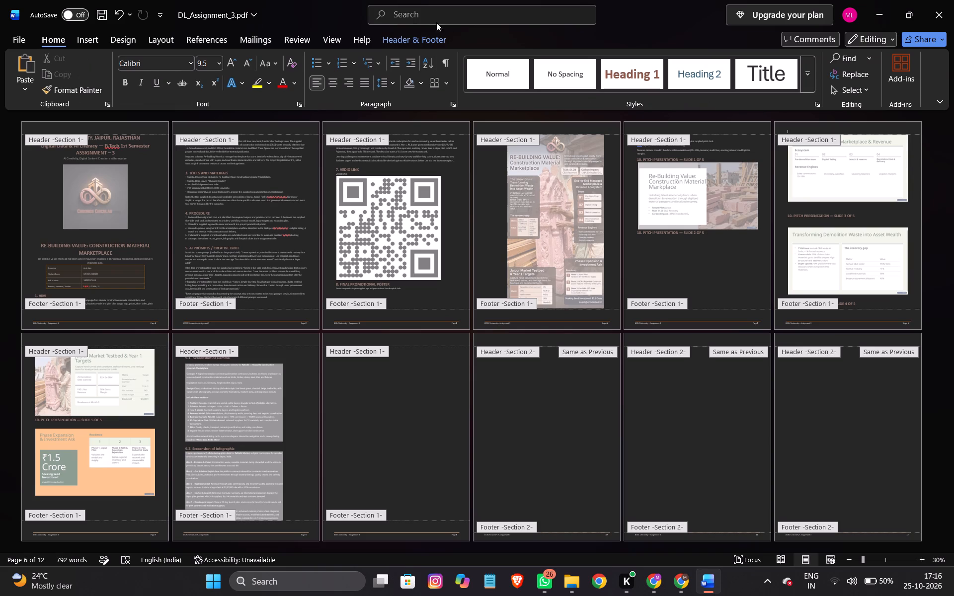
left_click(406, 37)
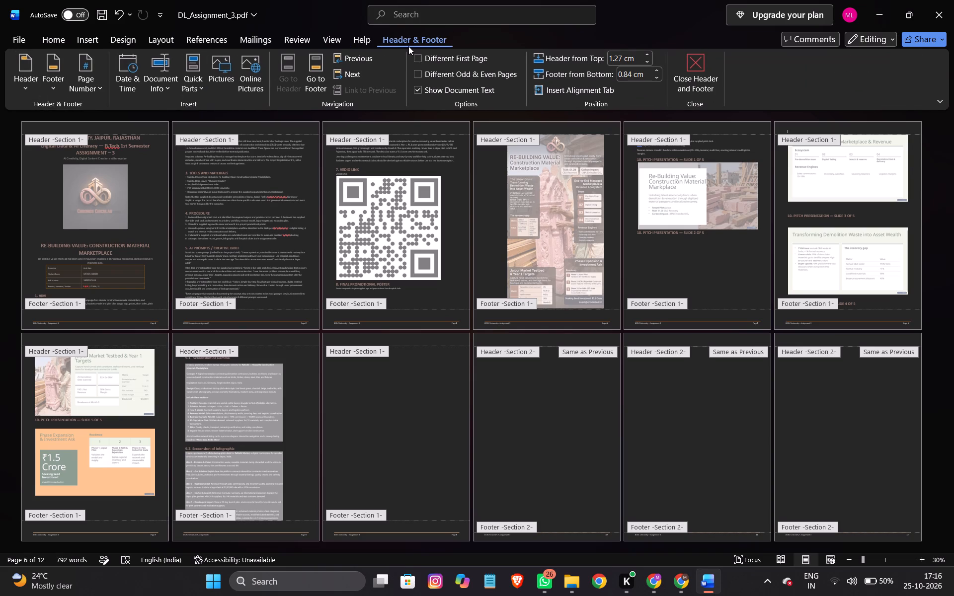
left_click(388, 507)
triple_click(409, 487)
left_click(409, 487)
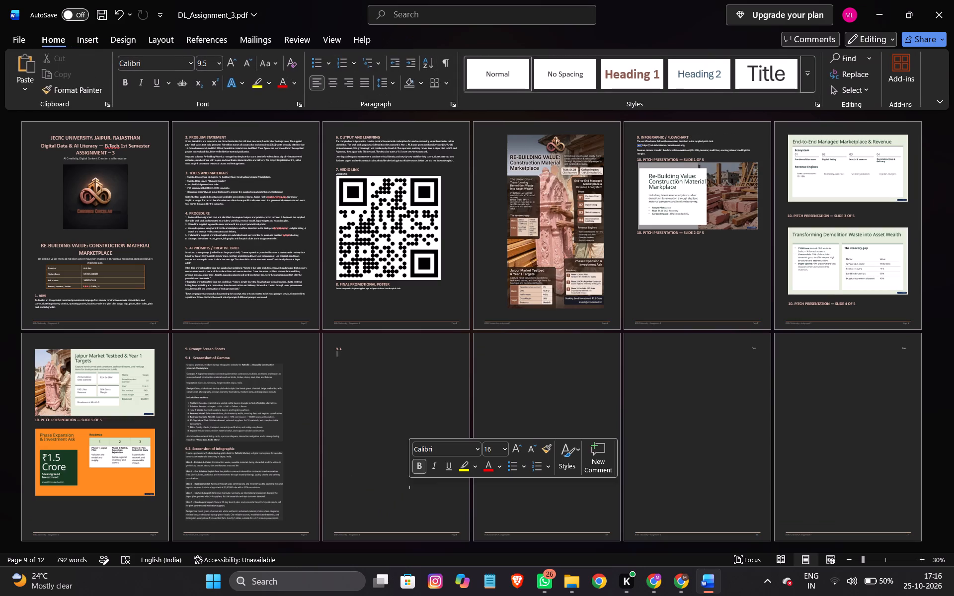
Remove the empty space before the End-to-End Managed Marketplace slide so it moves up to page 5 under the Slide 2 of 5 caption.
left_click(786, 137)
key("BackSpace")
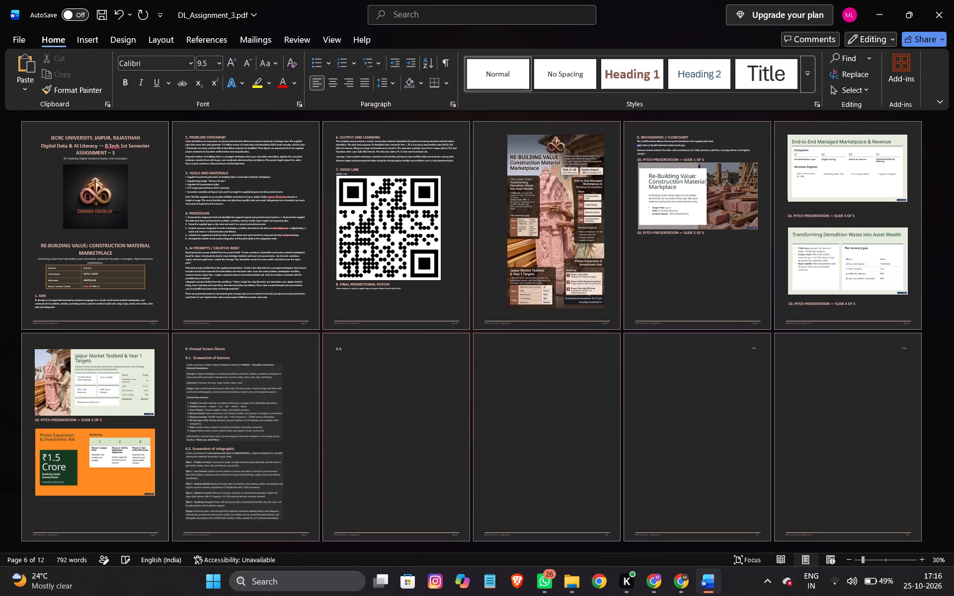
key("BackSpace")
key("BackSpace")
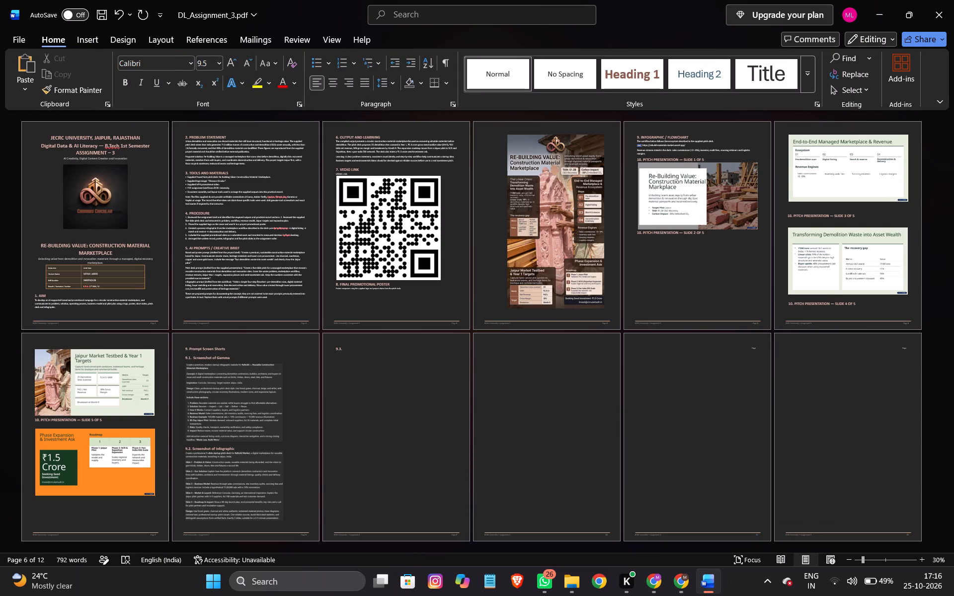
key("BackSpace")
key("BackSpace")
key("BackSpace")
key("BackSpace")
key("BackSpace")
key("BackSpace")
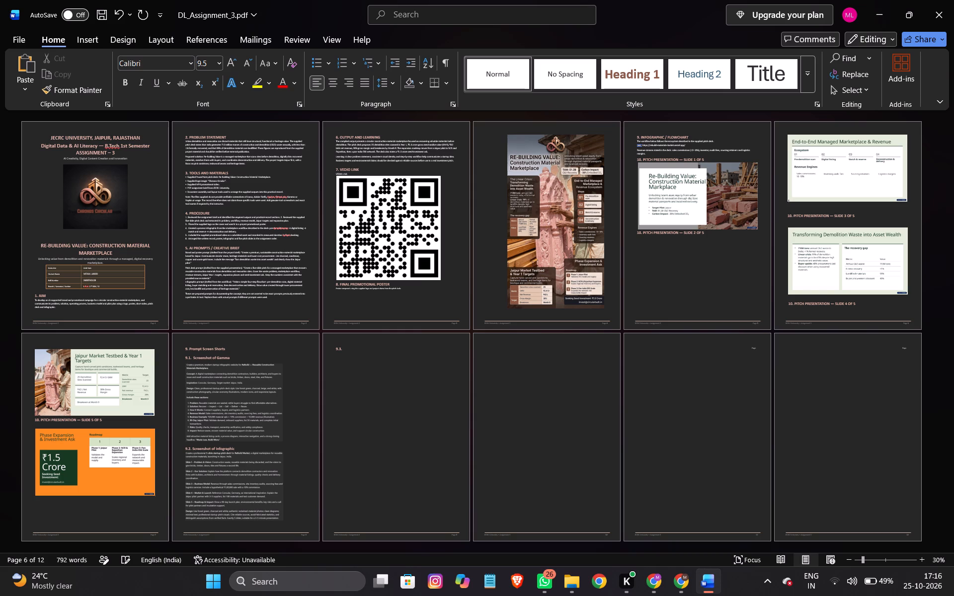
key("BackSpace")
key("BackSpace")
key("BackSpace")
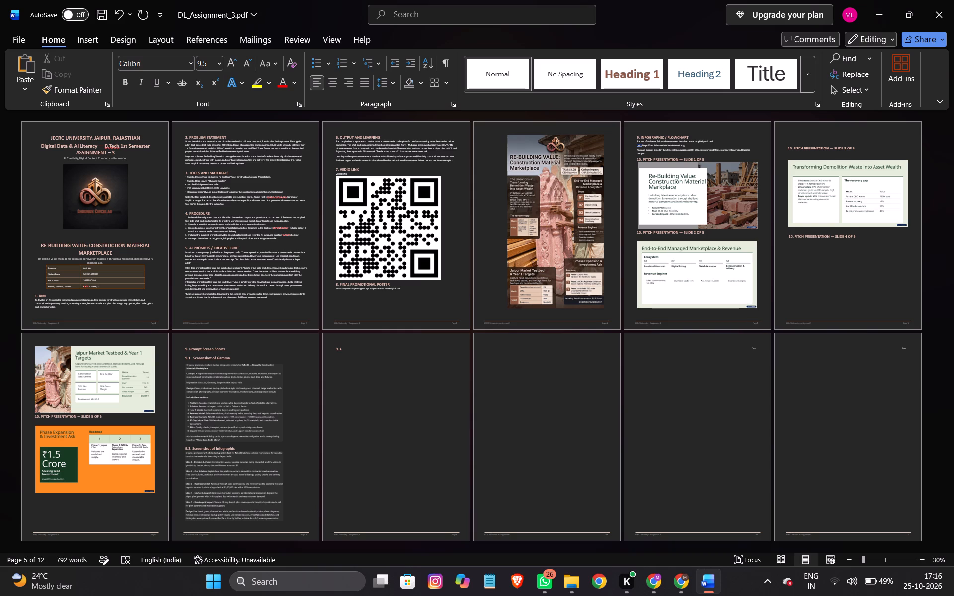
key("BackSpace")
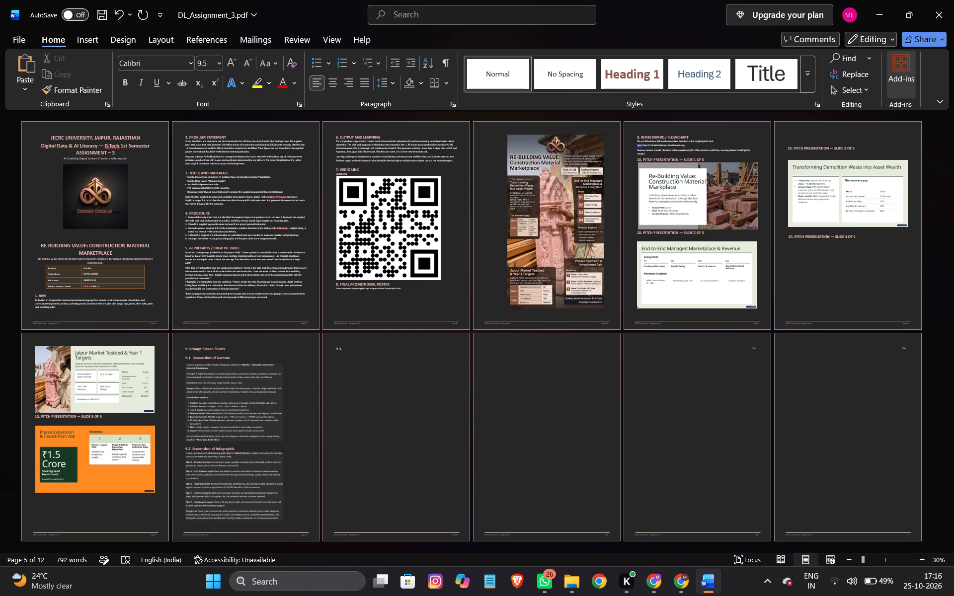
Delete the blank space in front of the Slide 3 of 5 pitch presentation caption on page 6.
left_click(782, 148)
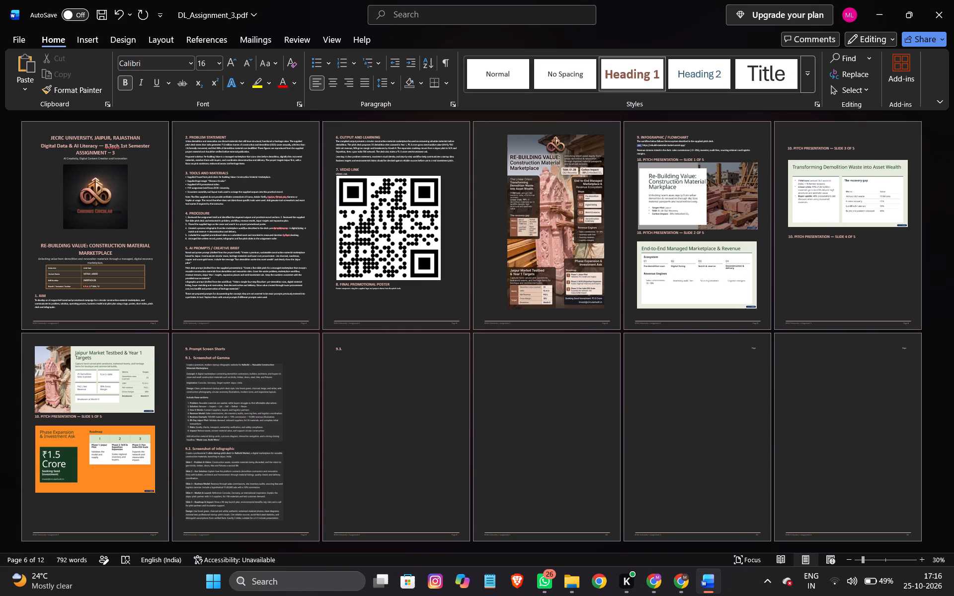
key("BackSpace")
key("BackSpace")
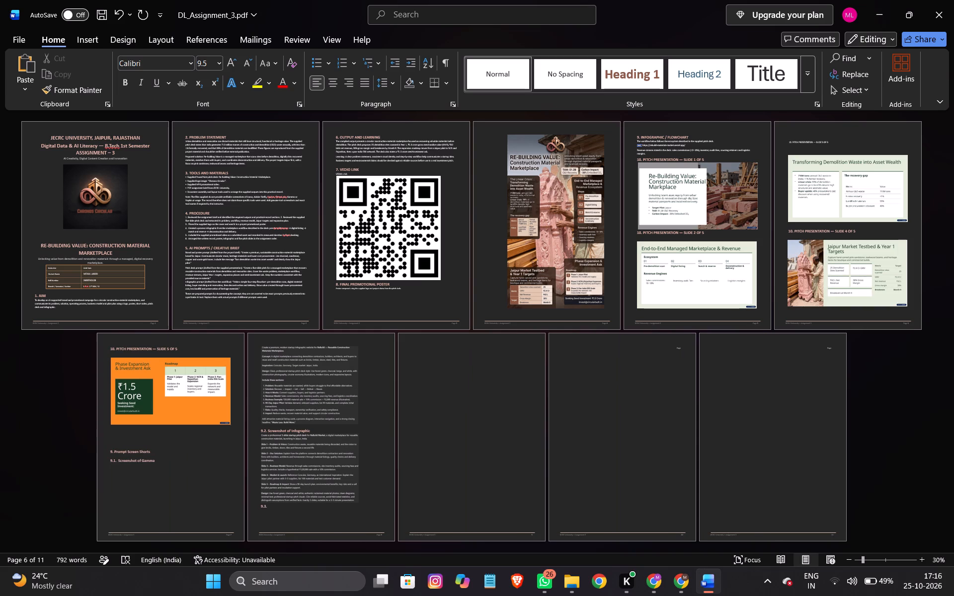
Remove the blank space between the 9.1 Screenshot of Gamma heading and its prompt screenshot.
left_click(257, 350)
key("BackSpace")
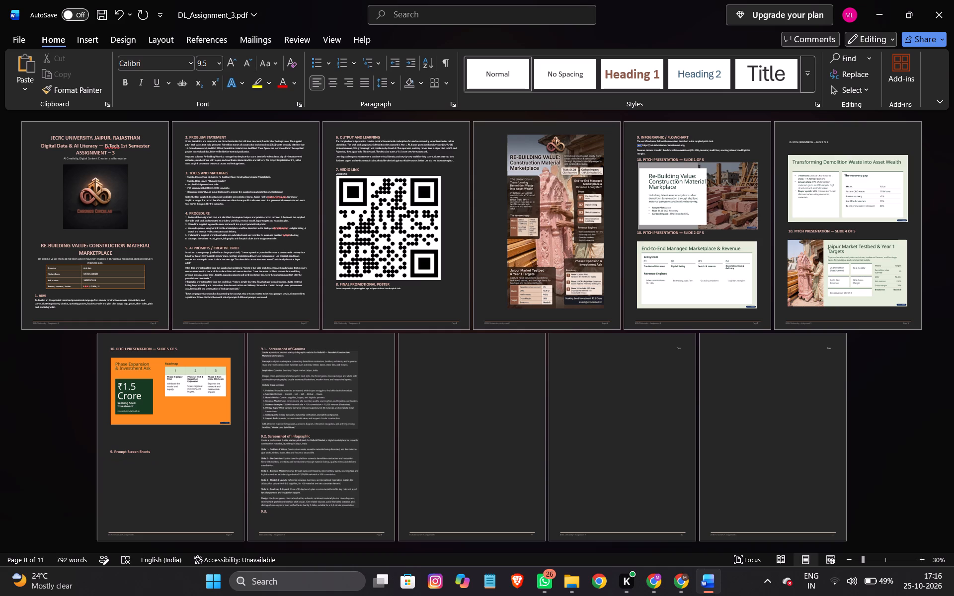
key("BackSpace")
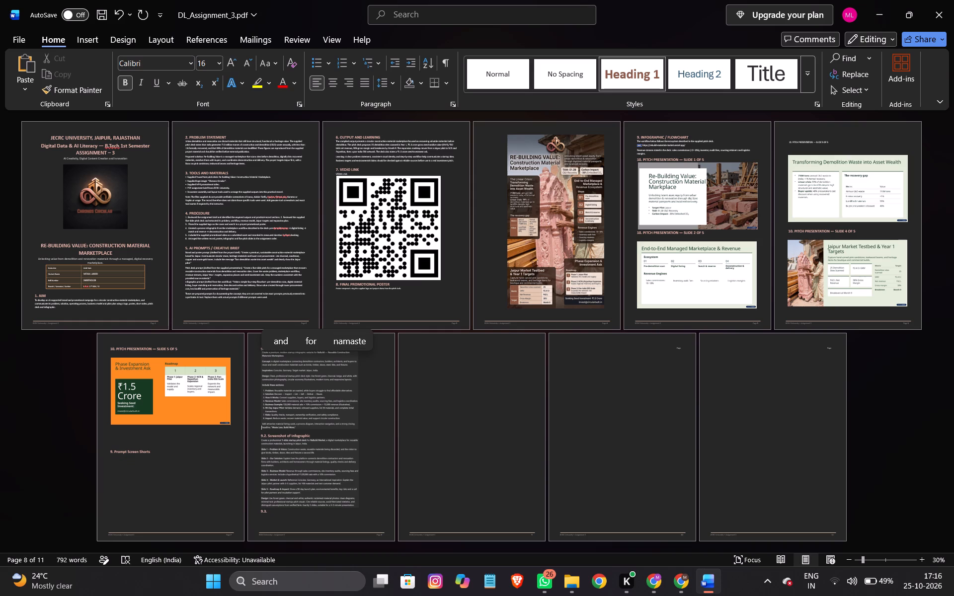
Delete the blank lines above the 9. Prompt Screen Shorts heading on page 7 so it sits just below the orange investment slide.
left_click(106, 449)
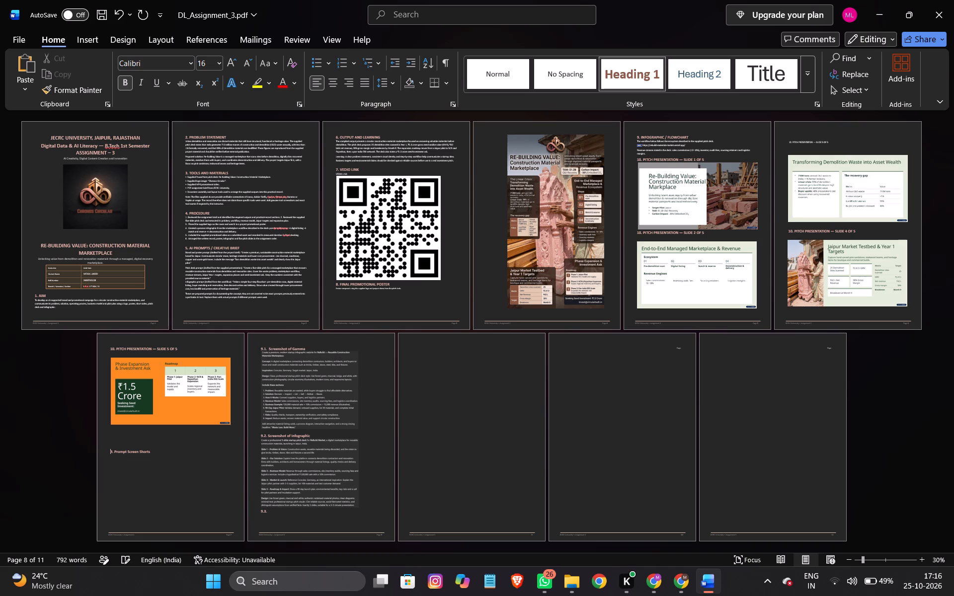
key("BackSpace")
key("BackSpace")
key("BackSpace")
key("BackSpace")
key("BackSpace")
Remove the blank space before the 9.1. Screenshot of Gamma heading so it follows directly under the 9. Prompt Screen Shorts heading.
left_click(258, 349)
key("BackSpace")
key("BackSpace")
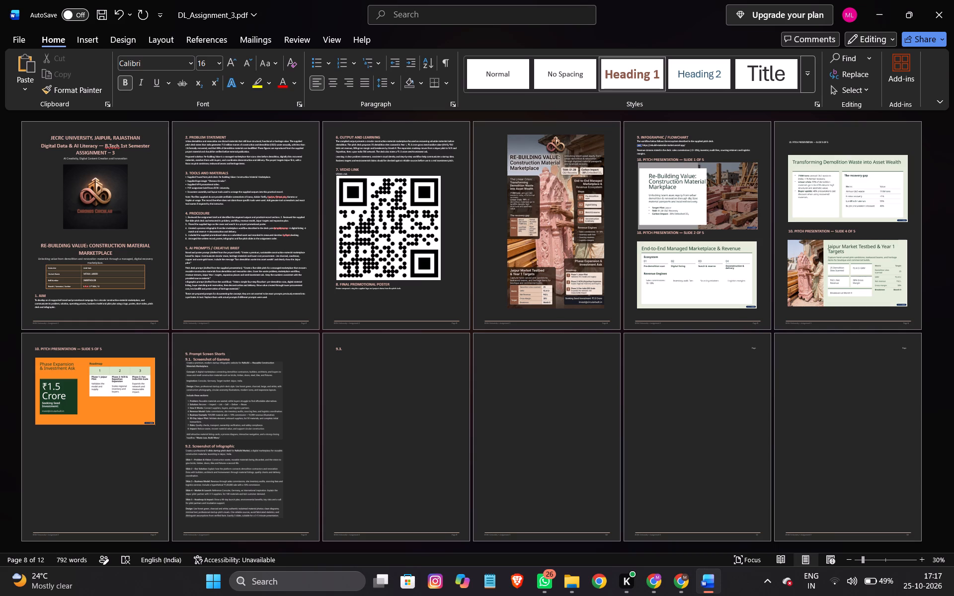
Complete the 9.3. heading on page 9 with the text "prompt for poster".
left_click(352, 349)
type("prio")
key("BackSpace")
key("o")
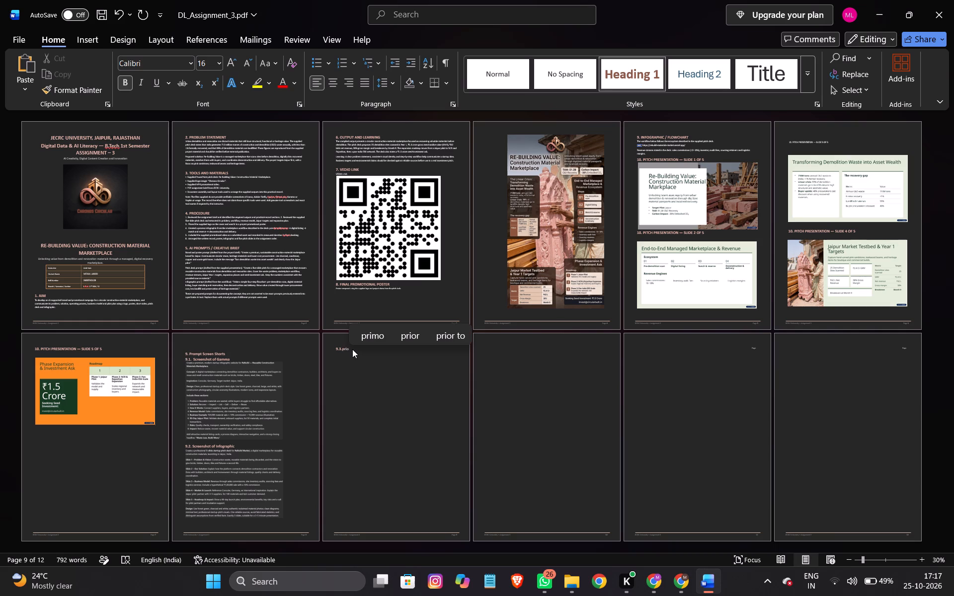
type("mpt")
key("space")
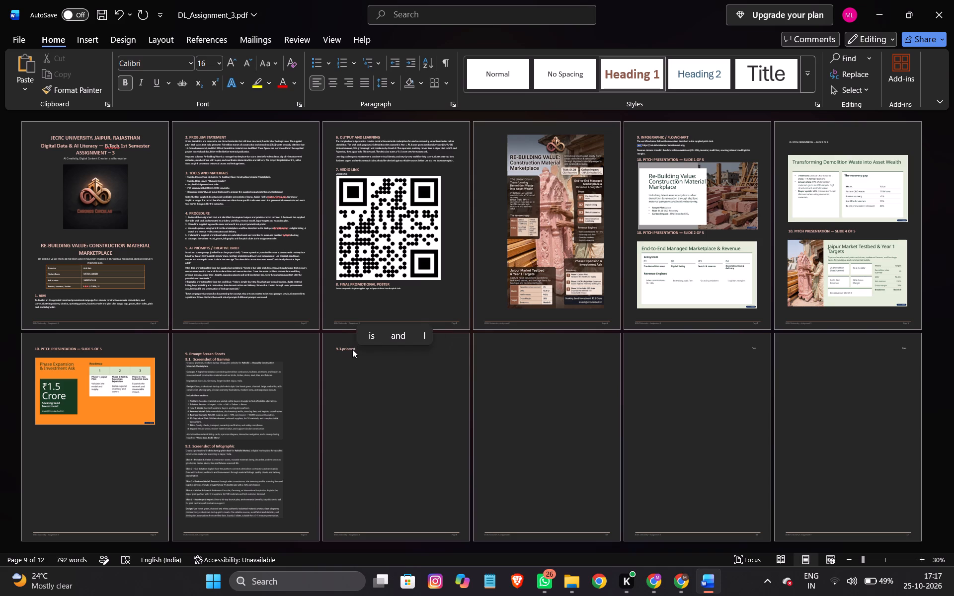
type("for poster")
key("space")
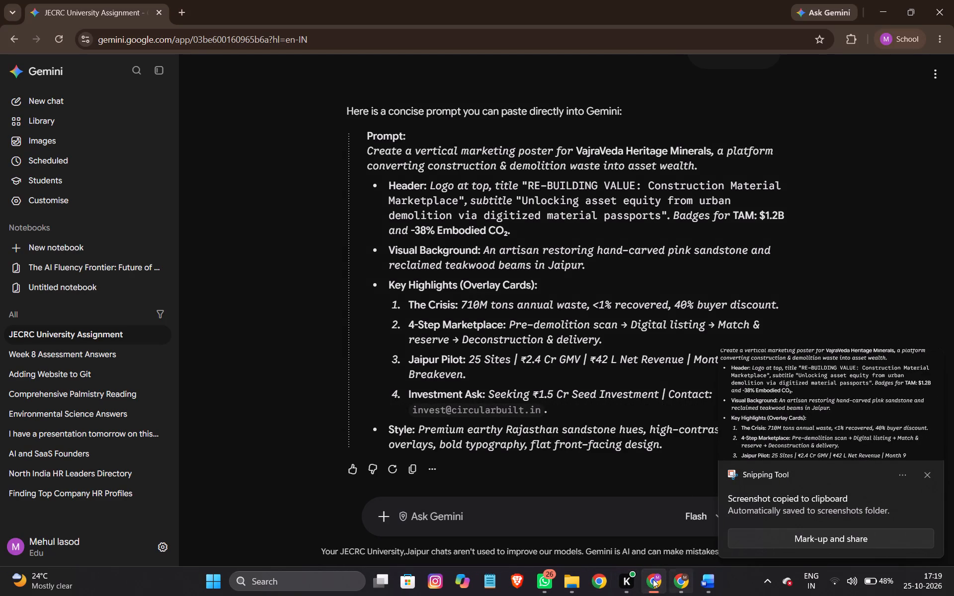
Switch to the Word document and insert the picture Screenshot 2026-10-25 171916.png on a new line below the 9.3 poster prompt heading.
left_click(701, 575)
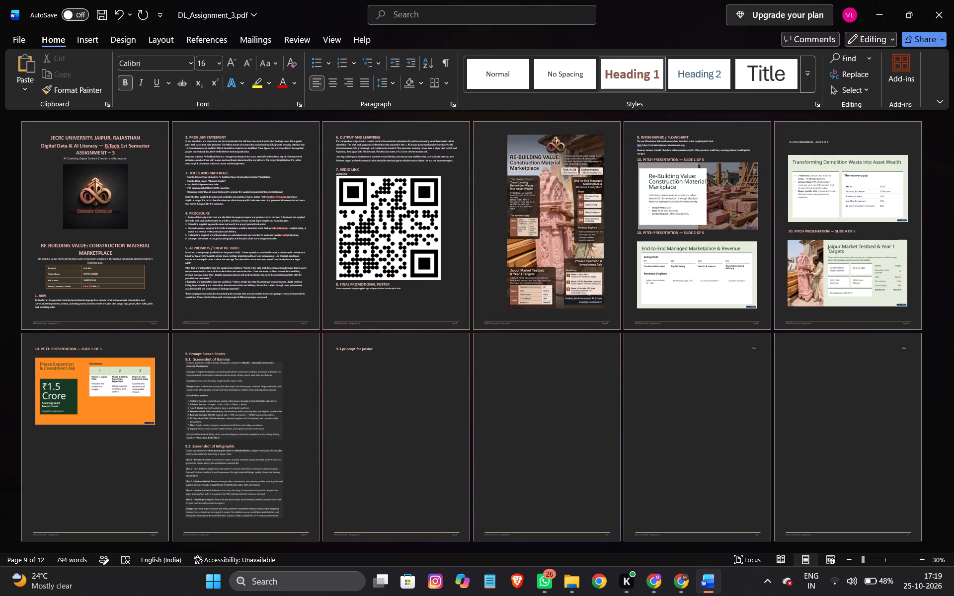
key("Return")
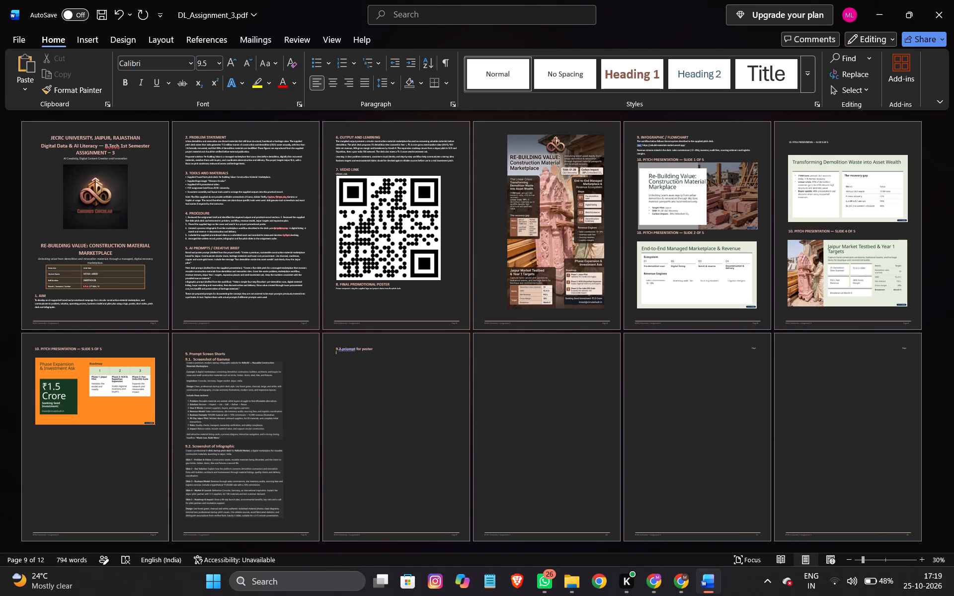
left_click(95, 37)
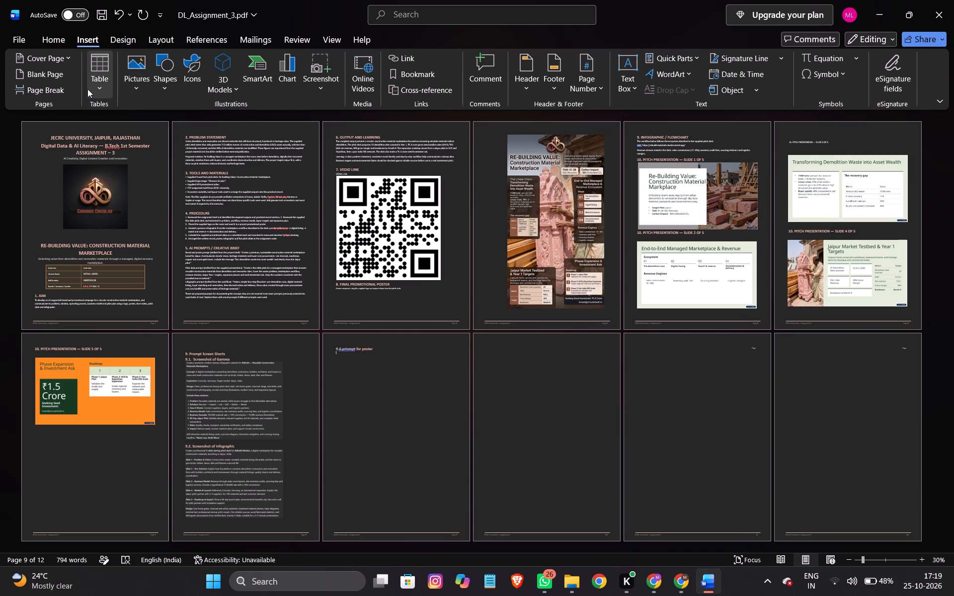
left_click(139, 88)
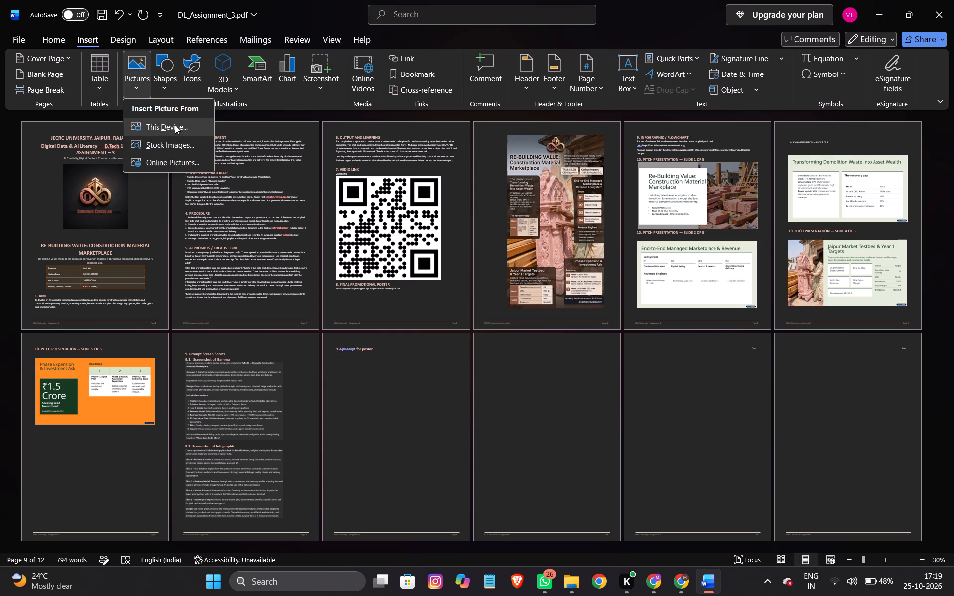
left_click(175, 126)
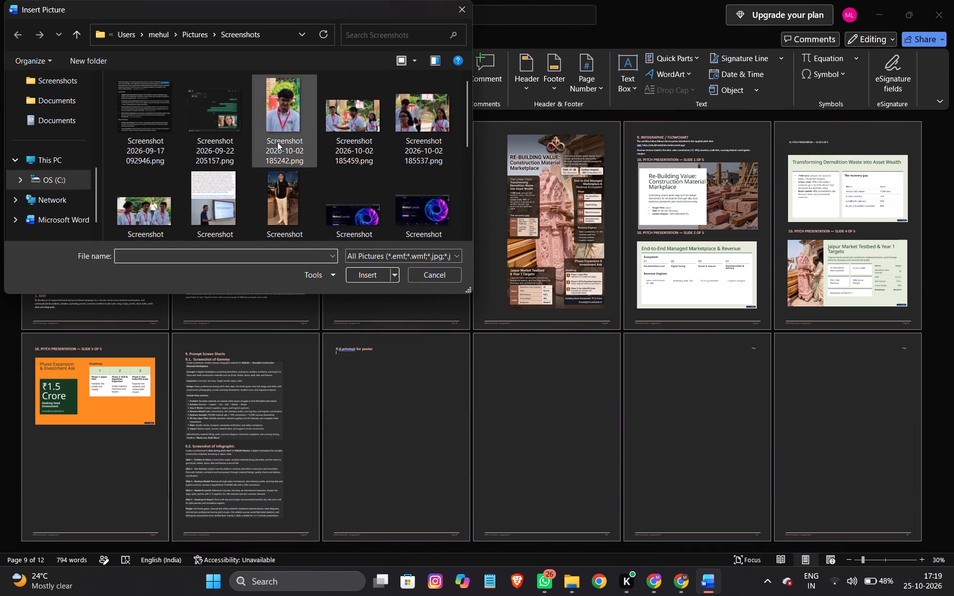
scroll(277, 142, "down", 7)
left_click(220, 189)
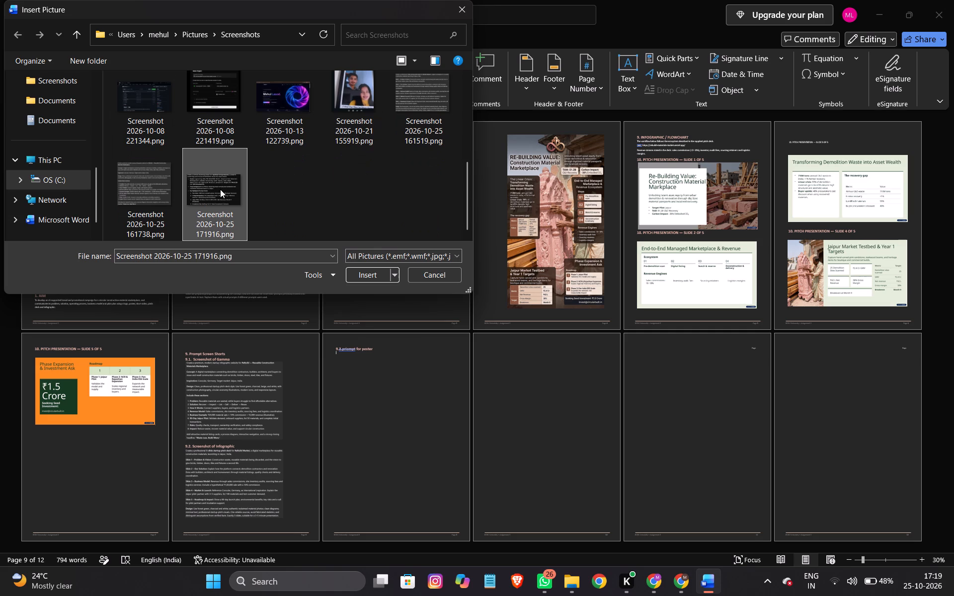
left_click(364, 280)
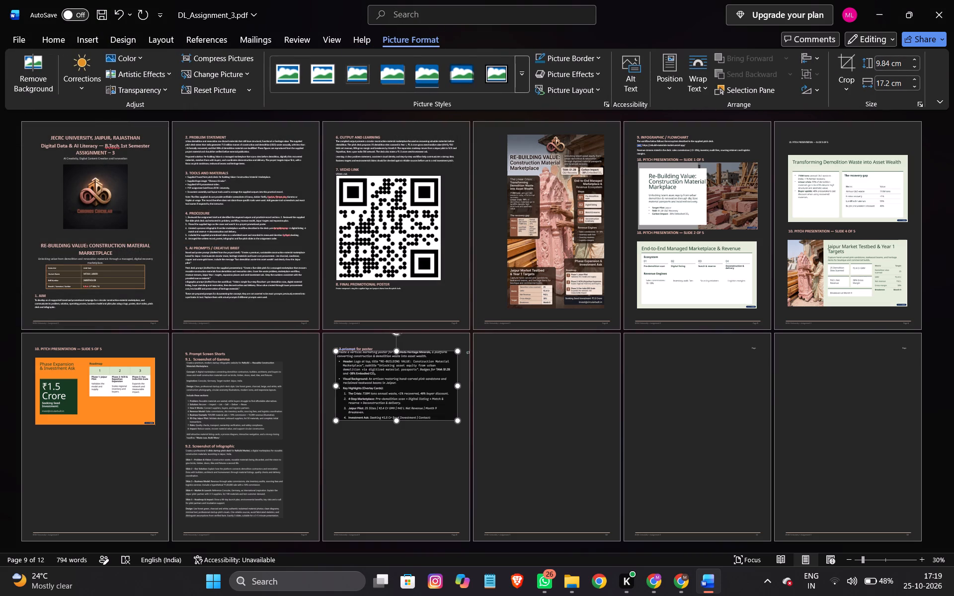
Shrink the inserted poster prompt screenshot from its upper corner to about 9.32 cm high by 16.29 cm wide.
left_click(332, 349)
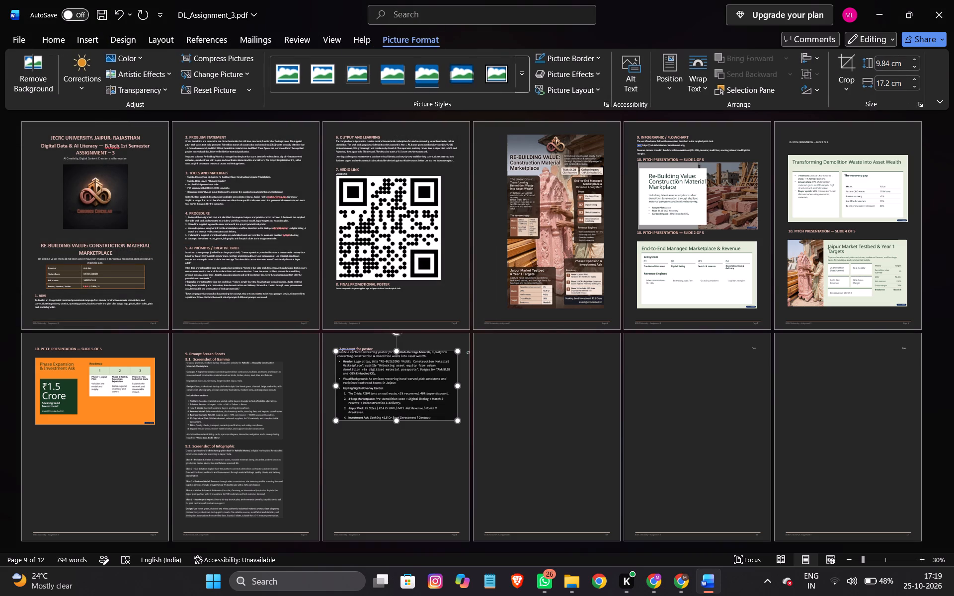
left_click_drag(333, 348, 337, 355)
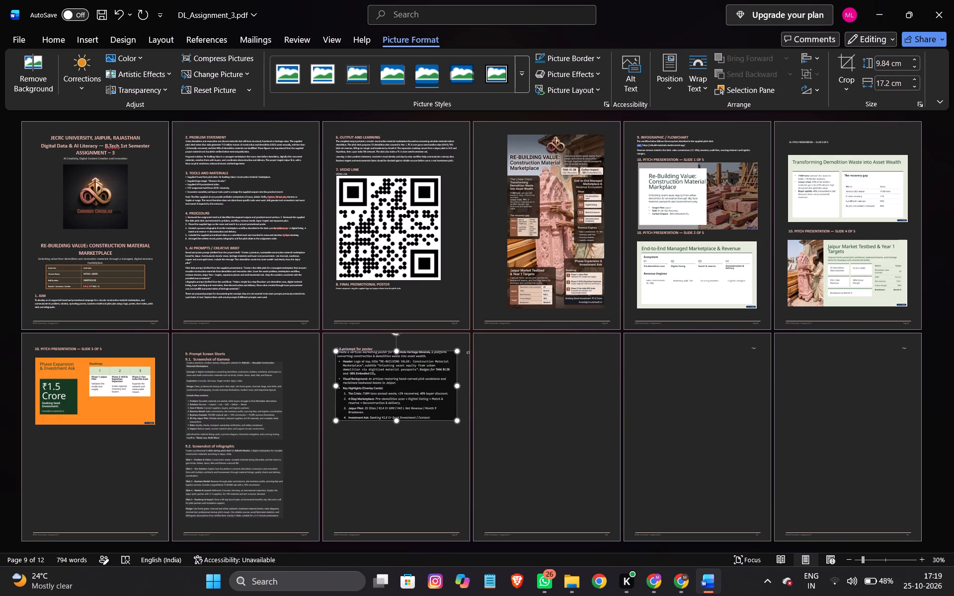
left_click_drag(337, 355, 343, 359)
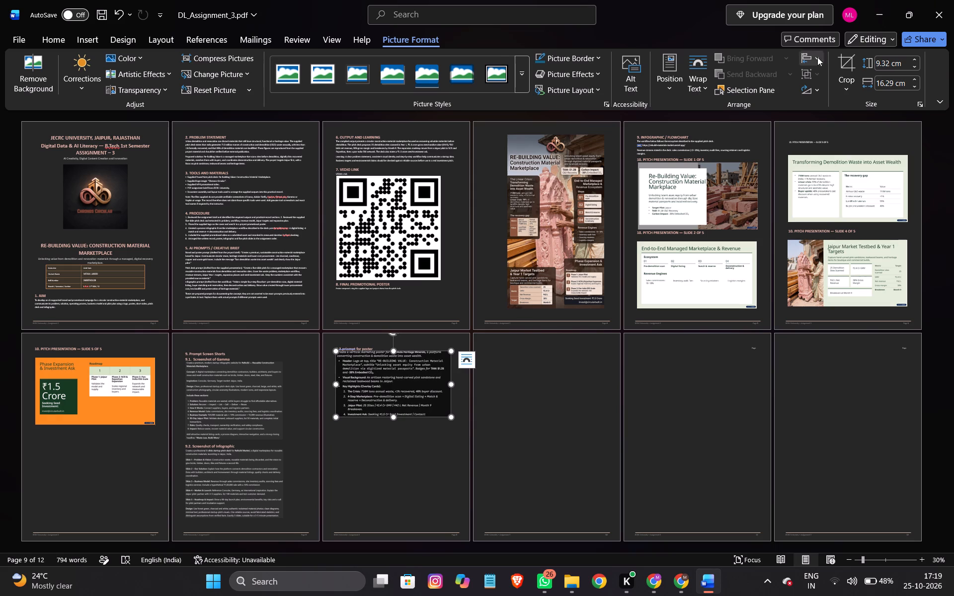
Save the document as DL_Assignment_3.docx in the Downloads folder.
left_click(105, 16)
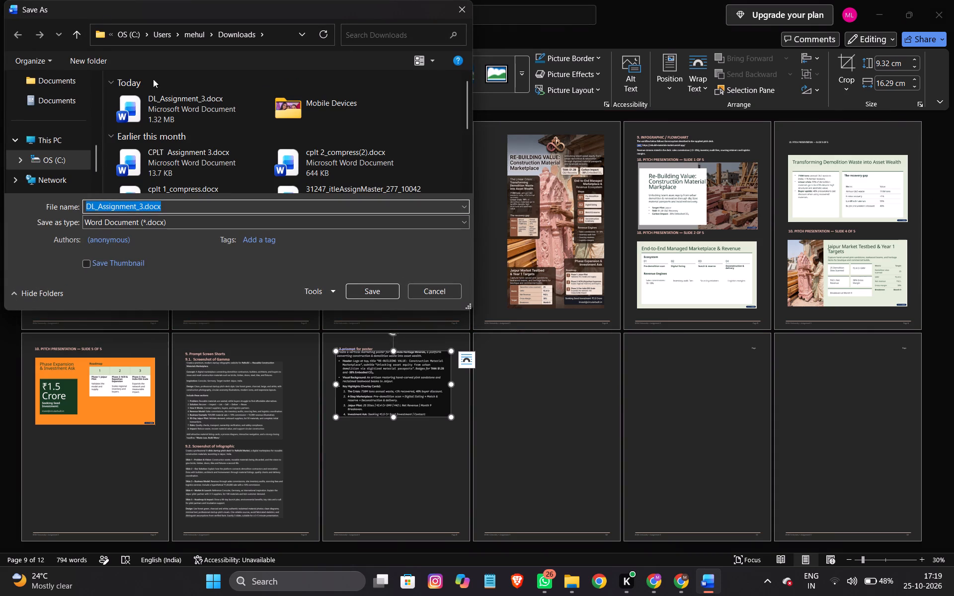
left_click(373, 296)
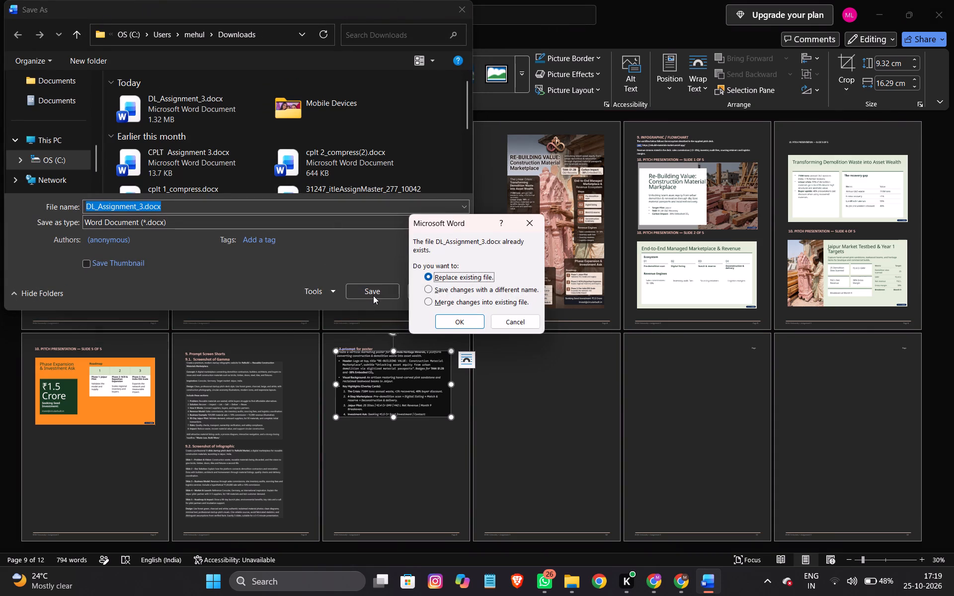
Replace the existing DL_Assignment_3.docx with the current version and save the document once more.
left_click(458, 319)
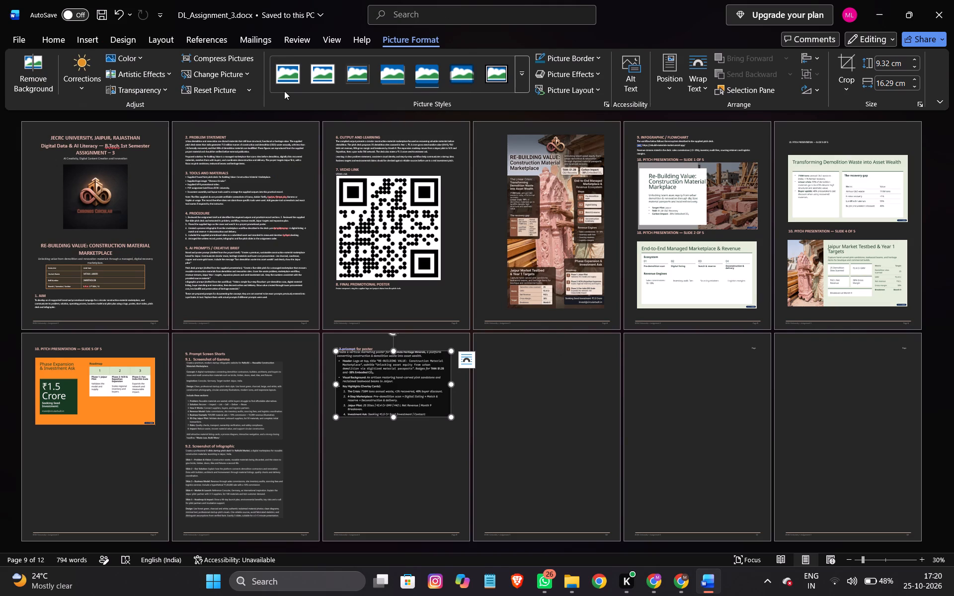
left_click(96, 15)
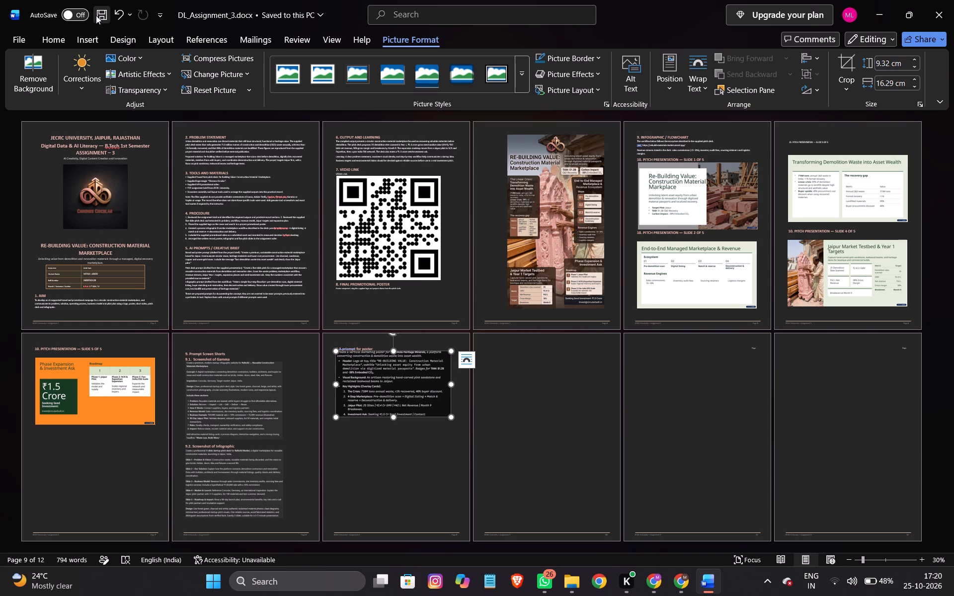
Close the Word document and the browser window holding the Gemini JECRC University Assignment chat.
left_click(953, 5)
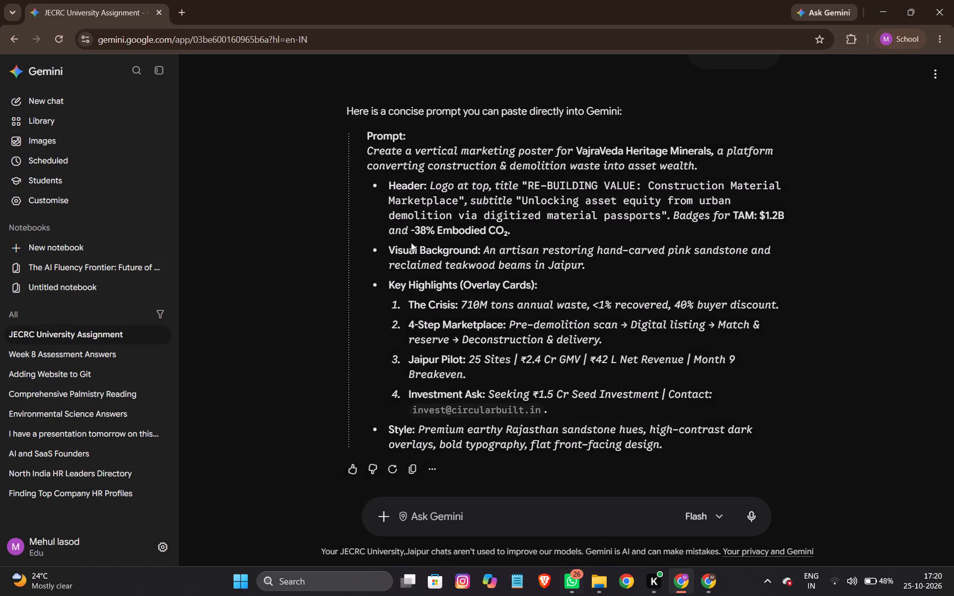
left_click(938, 0)
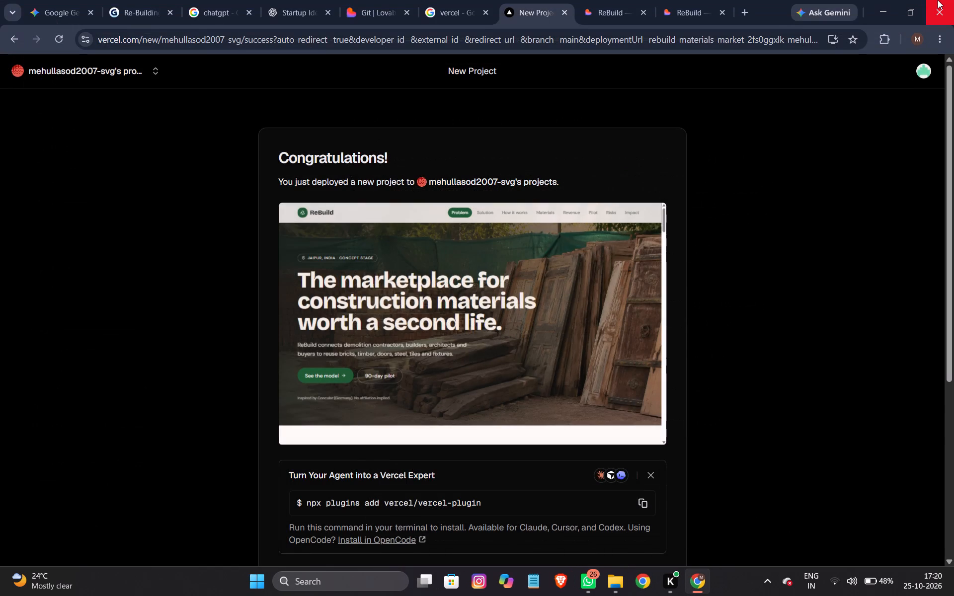